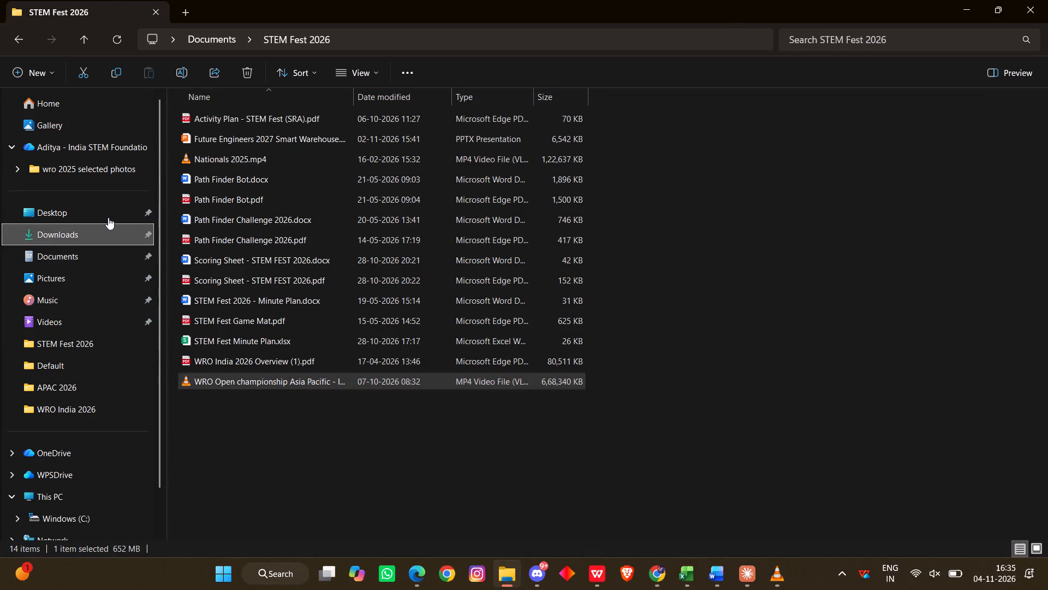
Minimize the STEM Fest 2026 folder window to return to the Gmail inbox in the browser.
{"action": "left_click", "coordinate": [978, 4]}
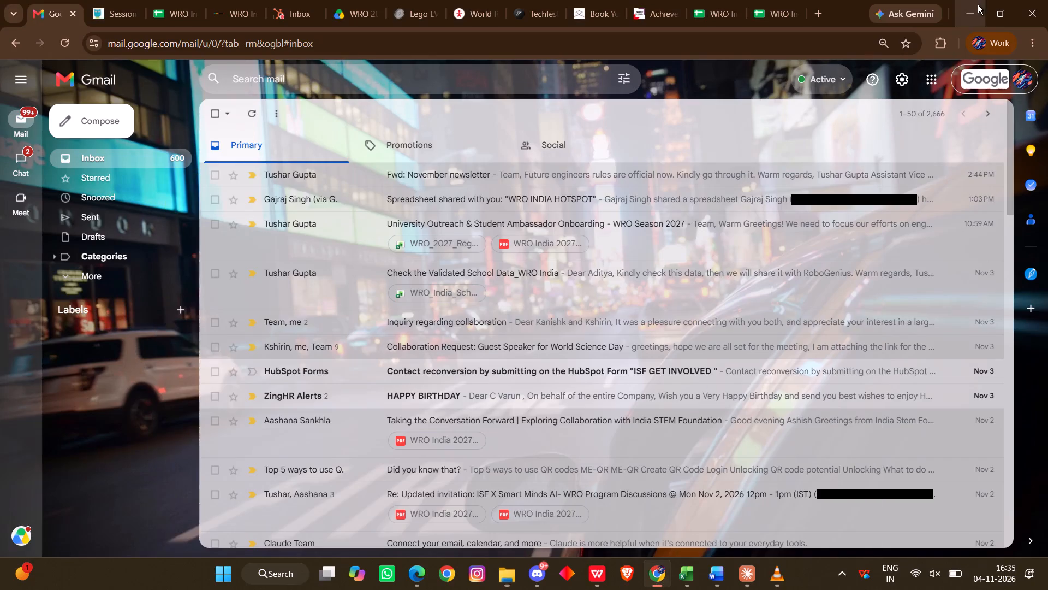
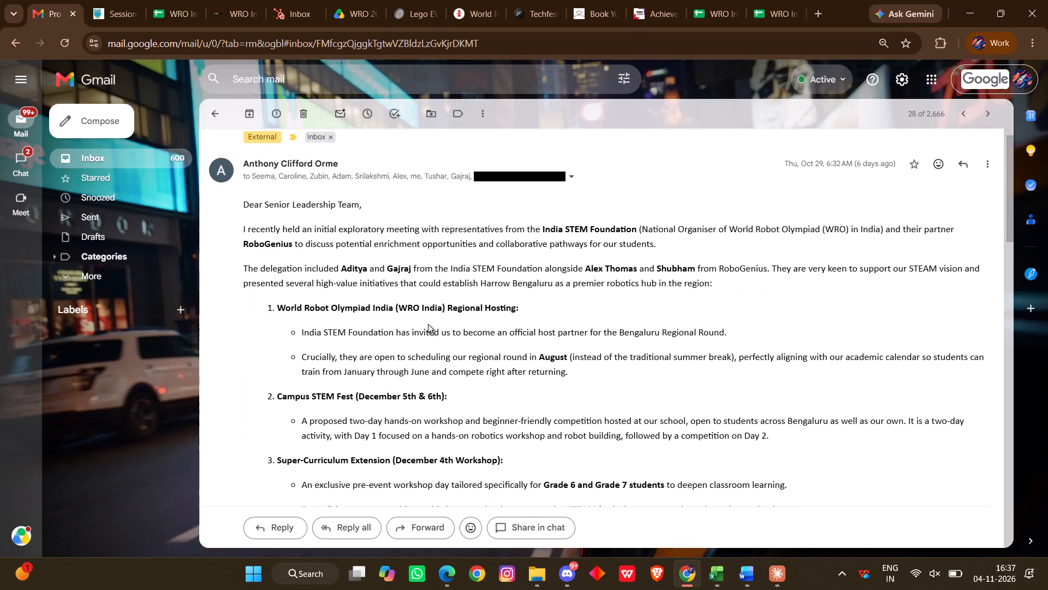
Read through the school's email on the WRO India regional hosting, Campus STEM Fest and Super-Curriculum workshop proposals.
{"action": "scroll", "coordinate": [428, 324], "scroll_direction": "down", "scroll_amount": 3}
{"action": "scroll", "coordinate": [428, 324], "scroll_direction": "up", "scroll_amount": 1}
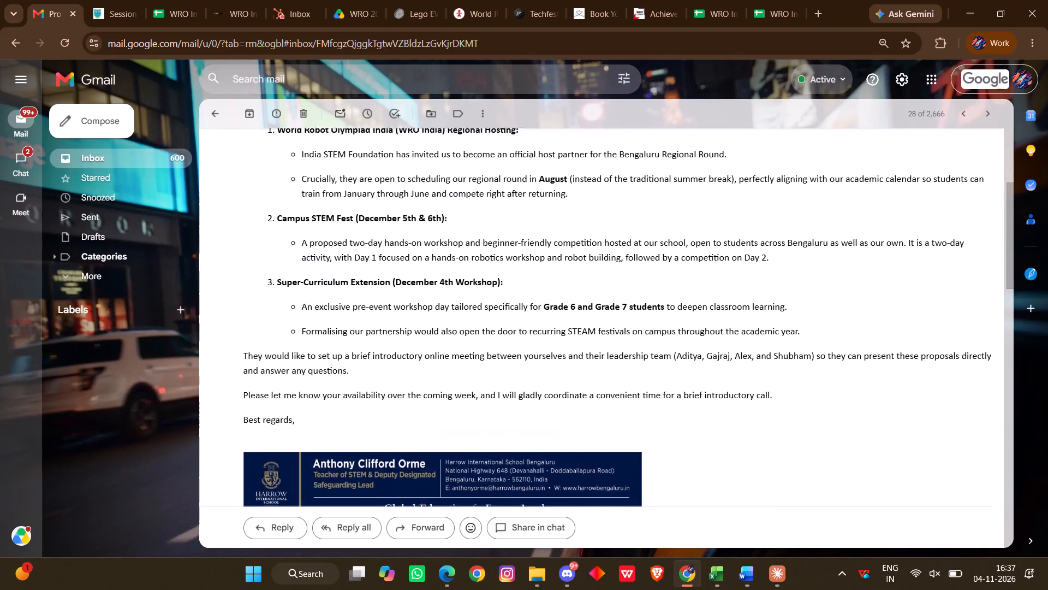
{"action": "scroll", "coordinate": [428, 324], "scroll_direction": "up", "scroll_amount": 2}
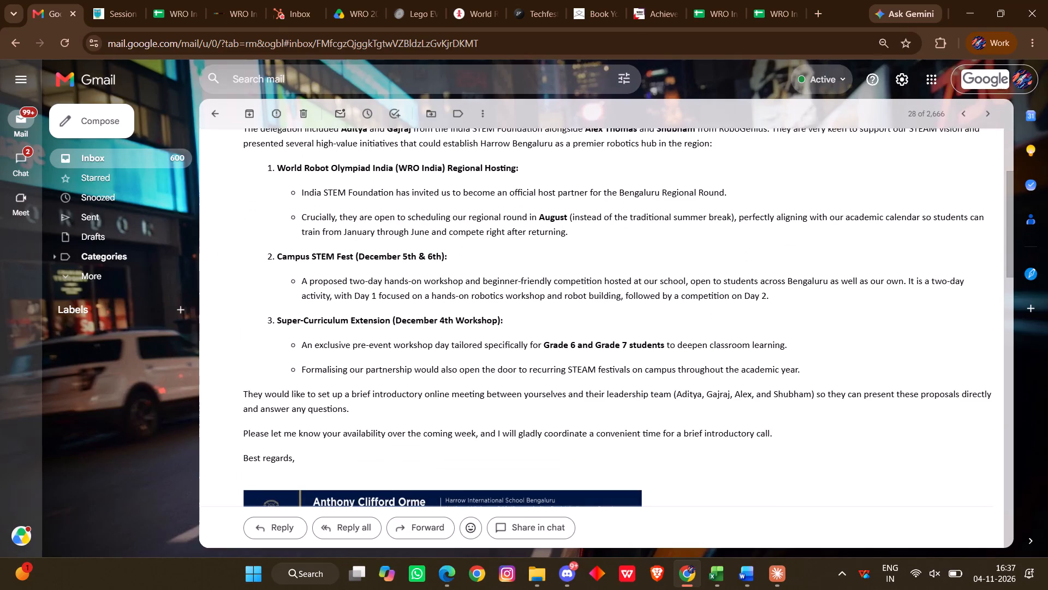
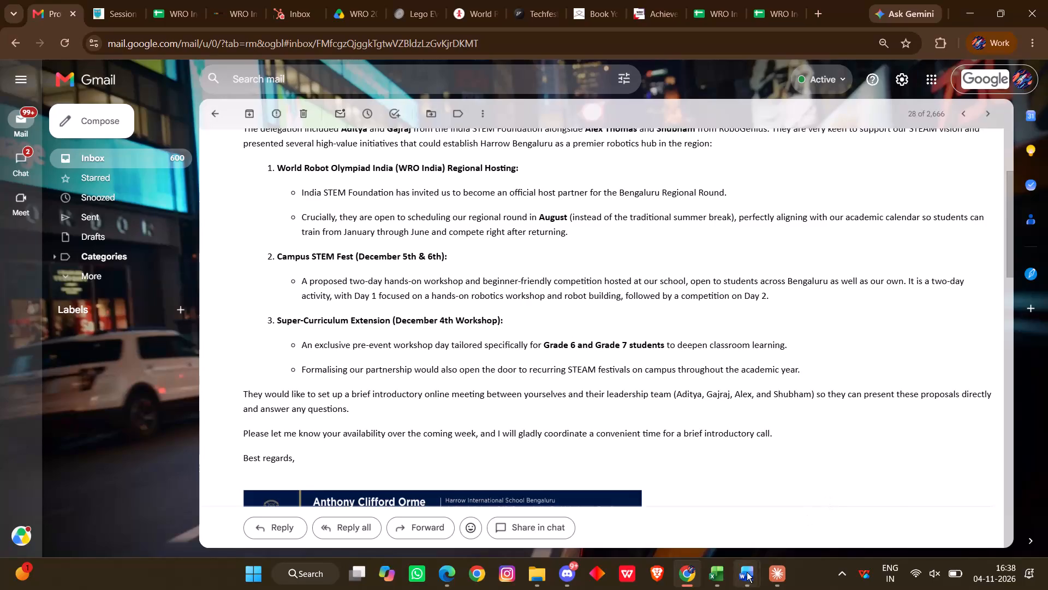
Switch to the Regional MoU document in Word and read through its opening terms, partnership objective and roles and responsibilities.
{"action": "left_click", "coordinate": [781, 494]}
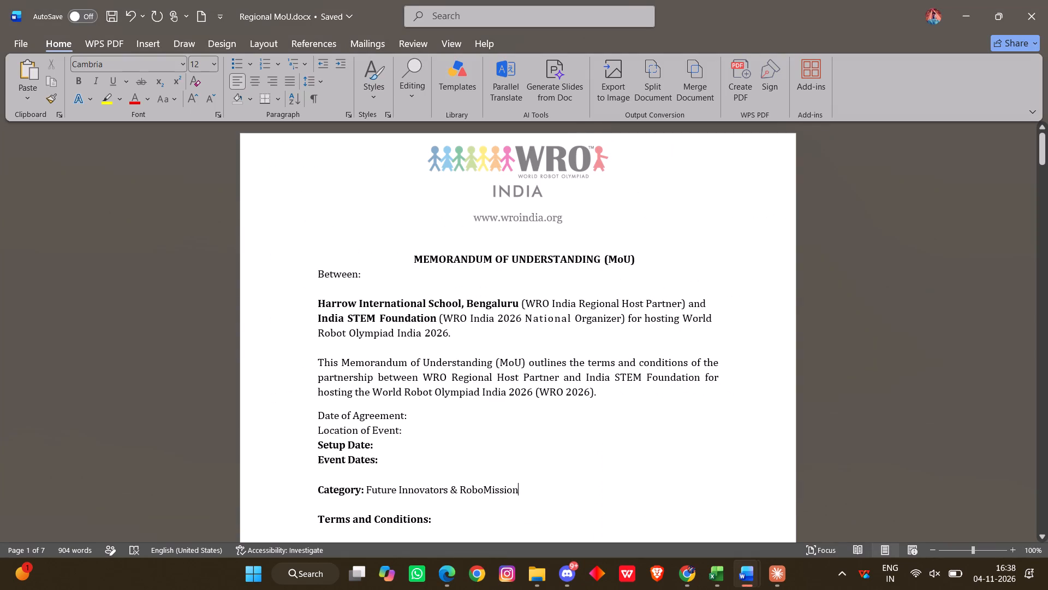
{"action": "scroll", "coordinate": [683, 452], "scroll_direction": "down", "scroll_amount": 3}
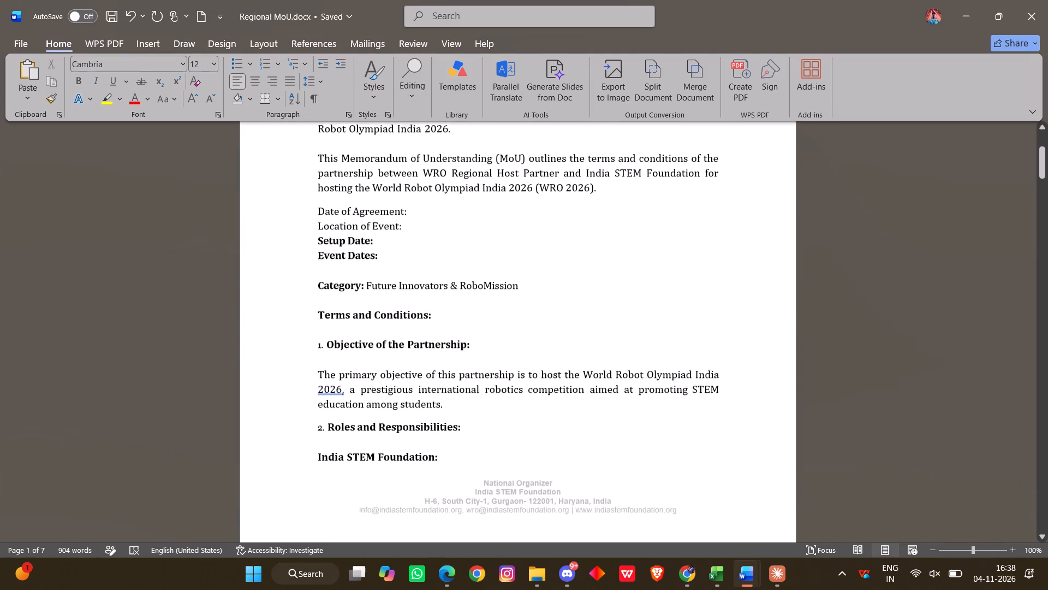
{"action": "scroll", "coordinate": [683, 452], "scroll_direction": "down", "scroll_amount": 2}
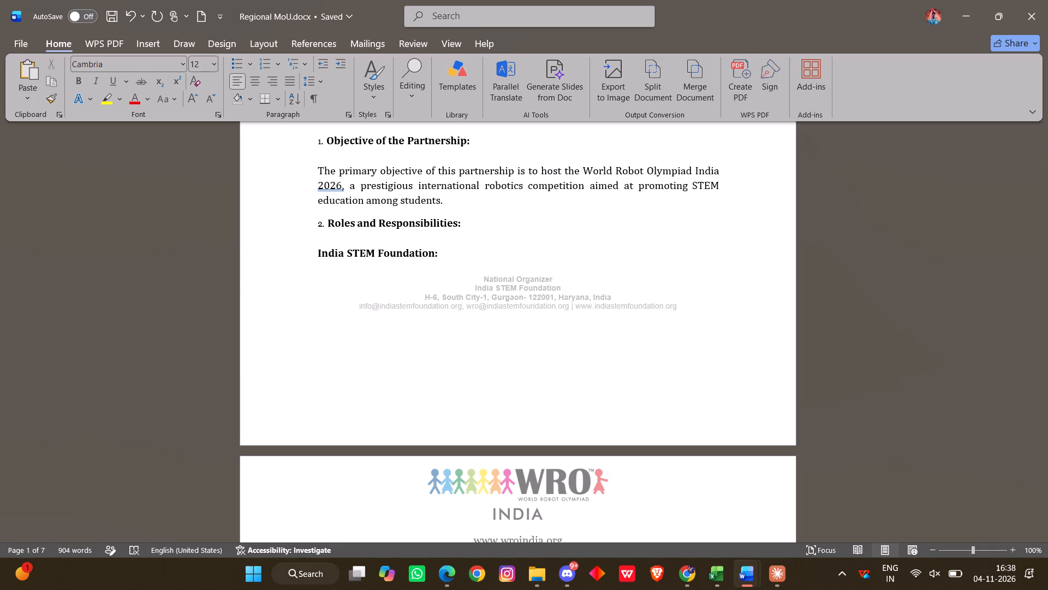
{"action": "scroll", "coordinate": [577, 358], "scroll_direction": "down", "scroll_amount": 1}
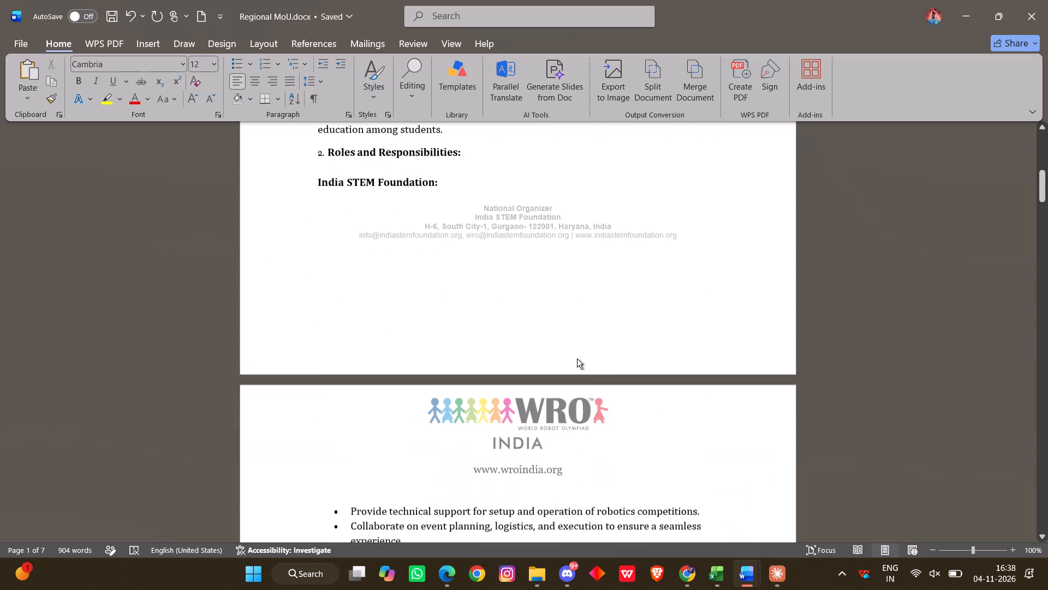
{"action": "scroll", "coordinate": [577, 358], "scroll_direction": "down", "scroll_amount": 1}
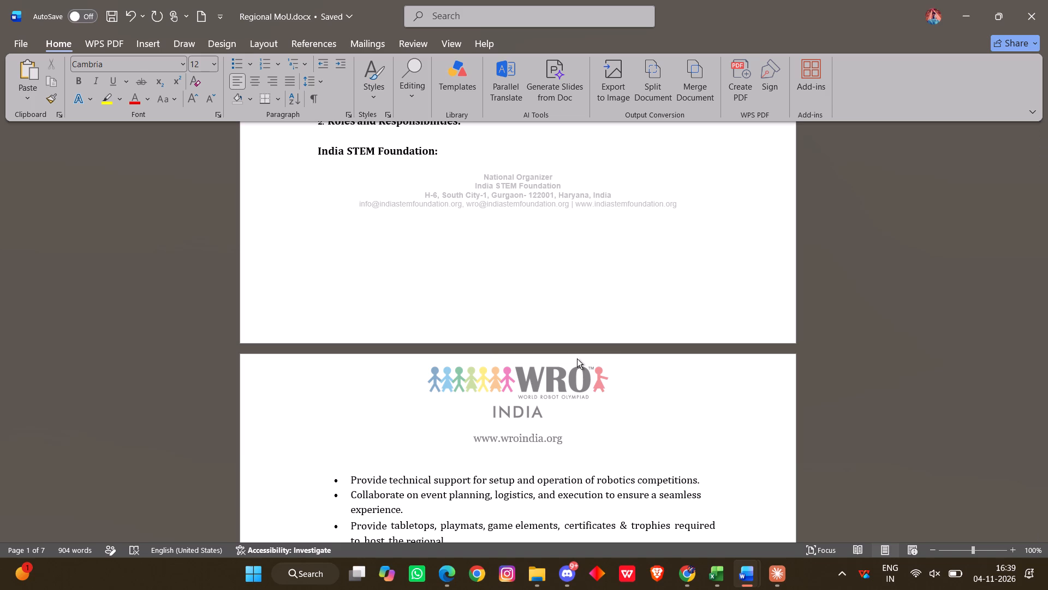
{"action": "scroll", "coordinate": [606, 417], "scroll_direction": "up", "scroll_amount": 6}
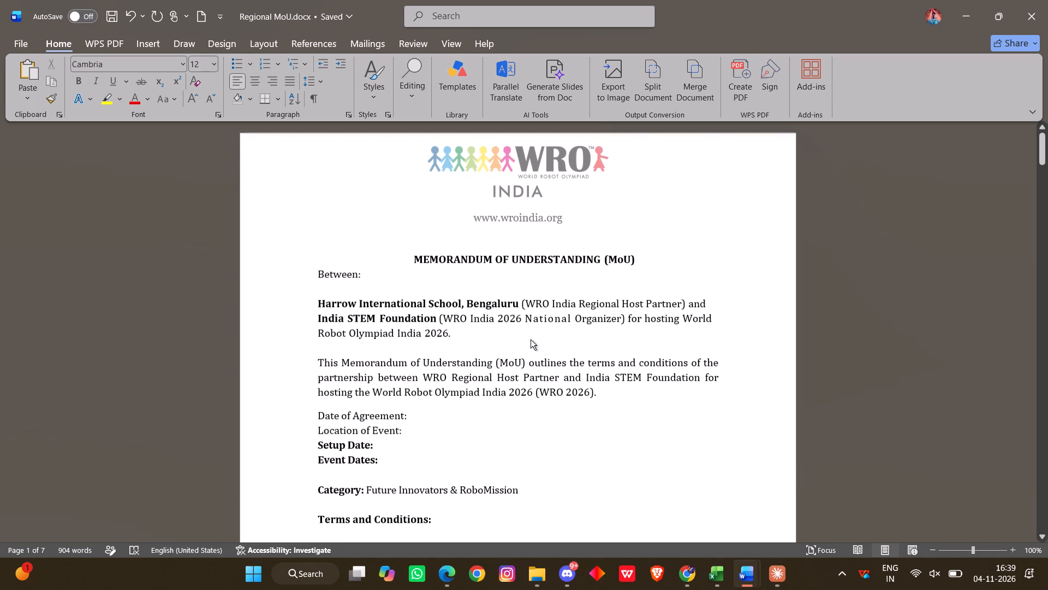
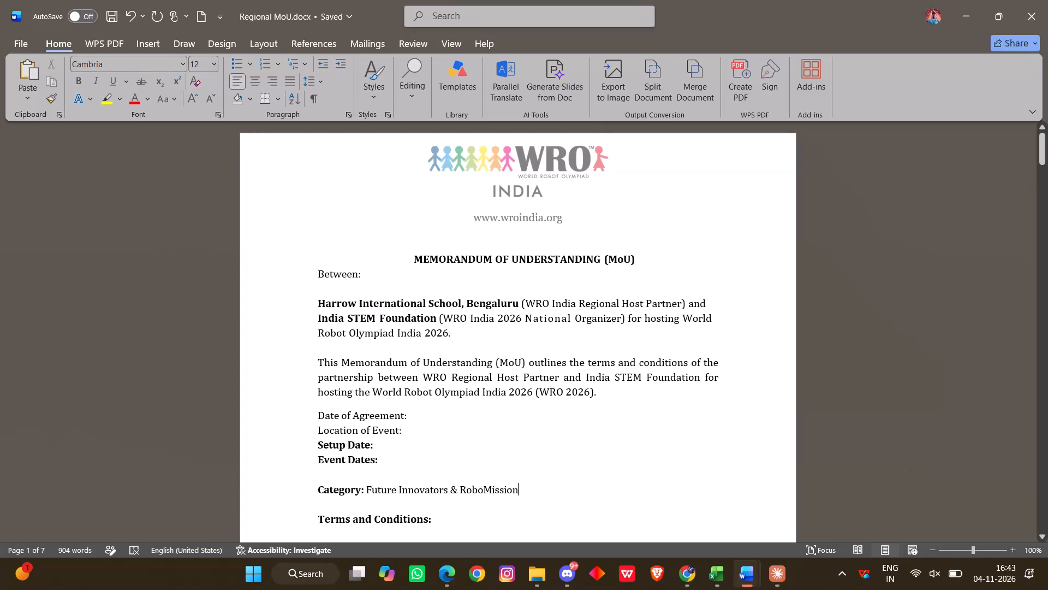
Save the Regional MoU document with the text cursor placed in the event details block above the Category line.
{"action": "scroll", "coordinate": [541, 492], "scroll_direction": "down", "scroll_amount": 1}
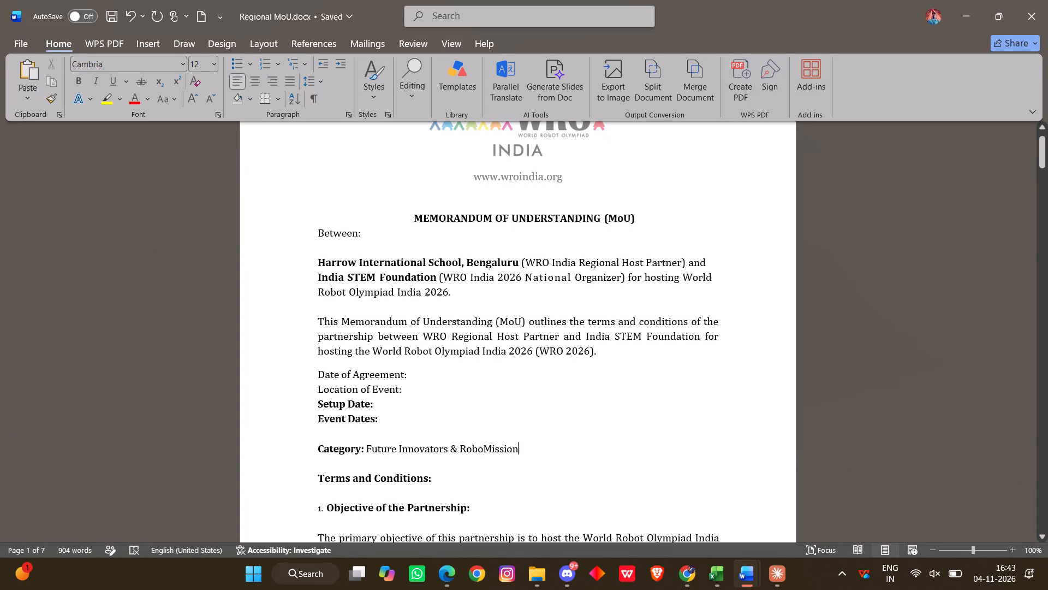
{"action": "left_click", "coordinate": [498, 427]}
{"action": "key", "text": "ctrl+s"}
Skim the Regional MoU's partner benefits, the regional host partner's deliverables and the post-event evaluation section, returning to the first page.
{"action": "scroll", "coordinate": [495, 422], "scroll_direction": "down", "scroll_amount": 7}
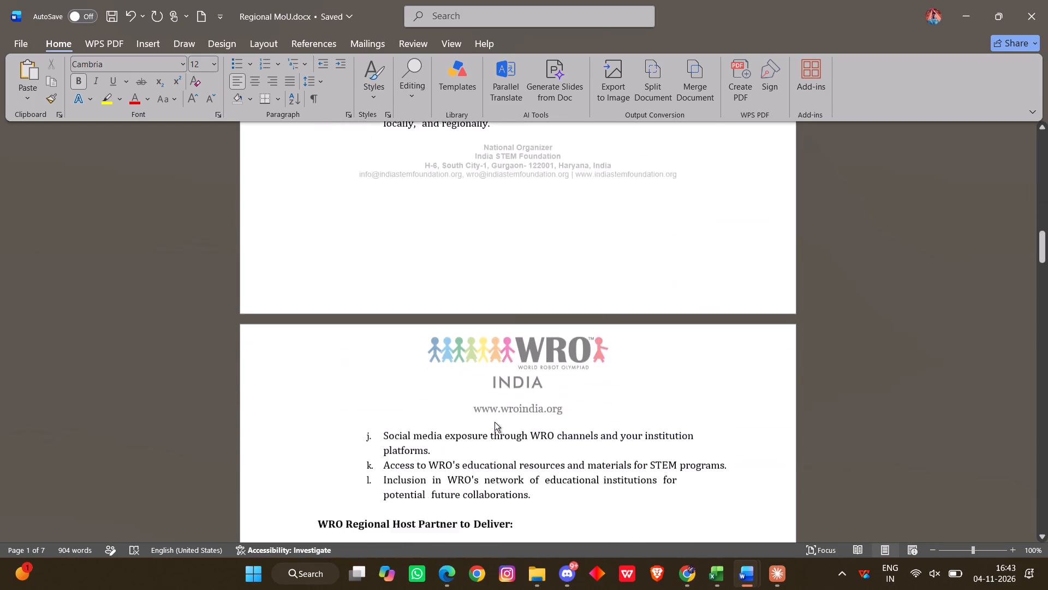
{"action": "scroll", "coordinate": [495, 422], "scroll_direction": "down", "scroll_amount": 17}
{"action": "scroll", "coordinate": [495, 422], "scroll_direction": "up", "scroll_amount": 12}
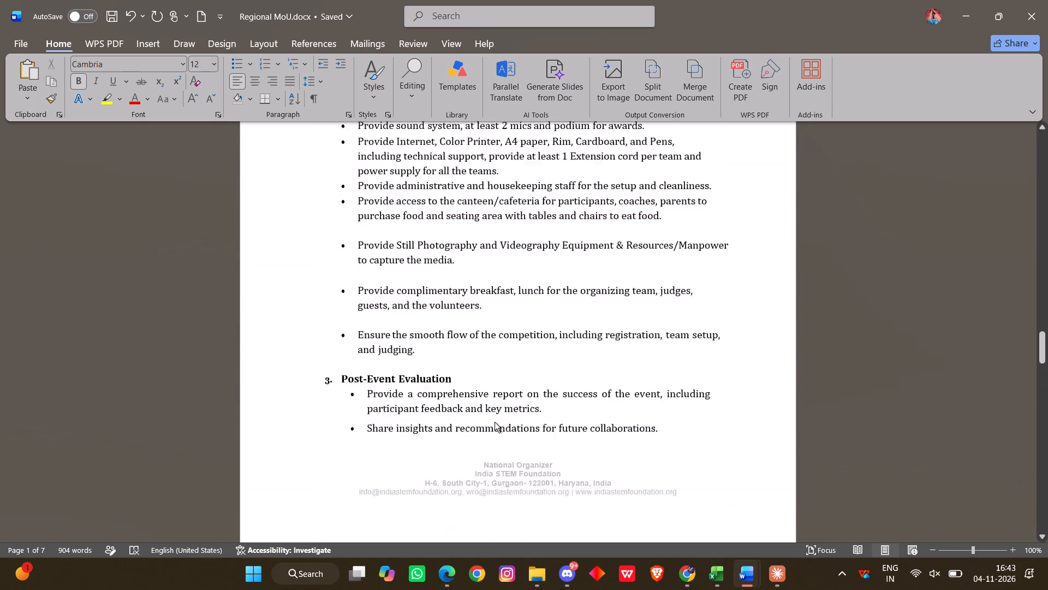
{"action": "scroll", "coordinate": [495, 422], "scroll_direction": "up", "scroll_amount": 9}
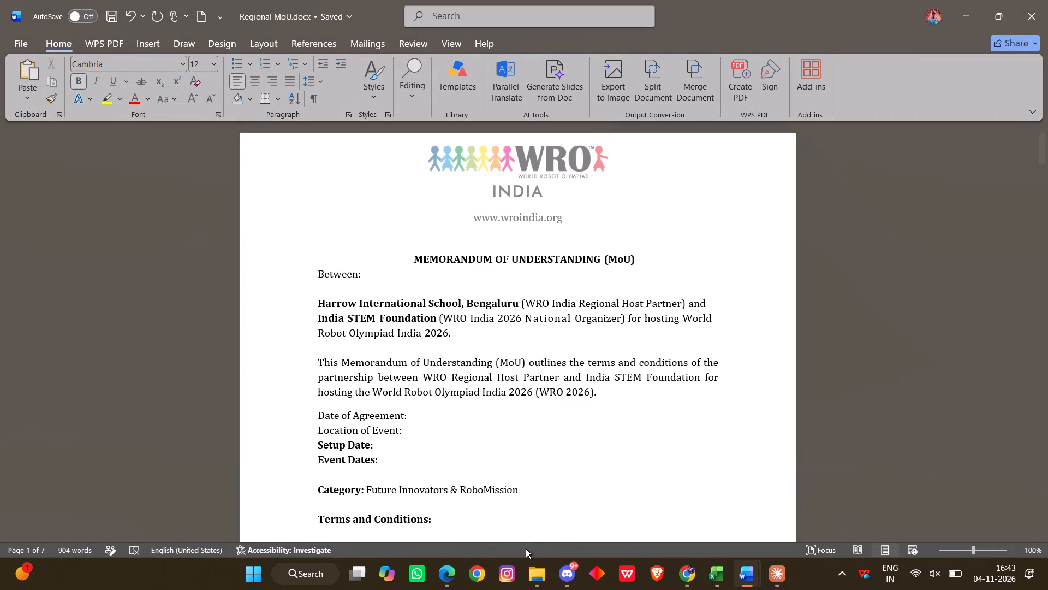
Switch to the Gmail thread in Chrome and review the school's hosting, STEM Fest and workshop proposals along with the meeting-scheduling replies.
{"action": "left_click", "coordinate": [695, 572]}
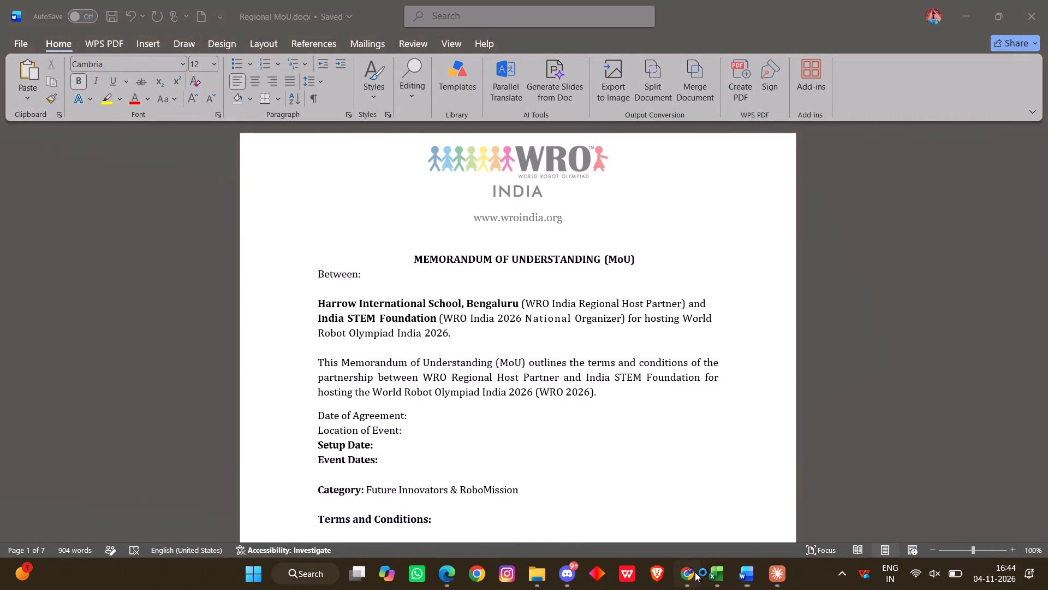
{"action": "scroll", "coordinate": [617, 442], "scroll_direction": "up", "scroll_amount": 2}
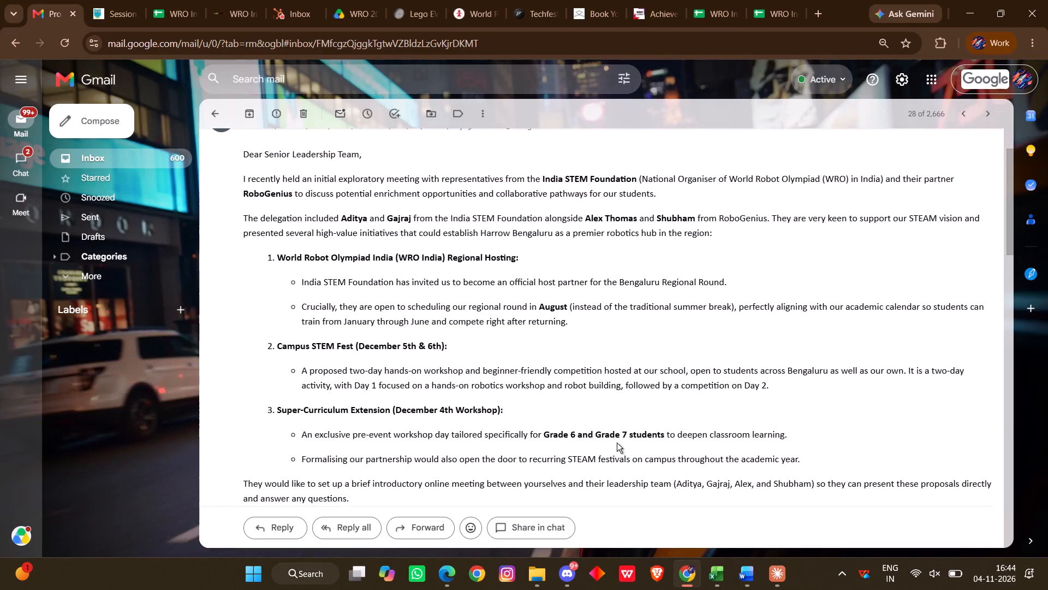
{"action": "scroll", "coordinate": [617, 442], "scroll_direction": "down", "scroll_amount": 5}
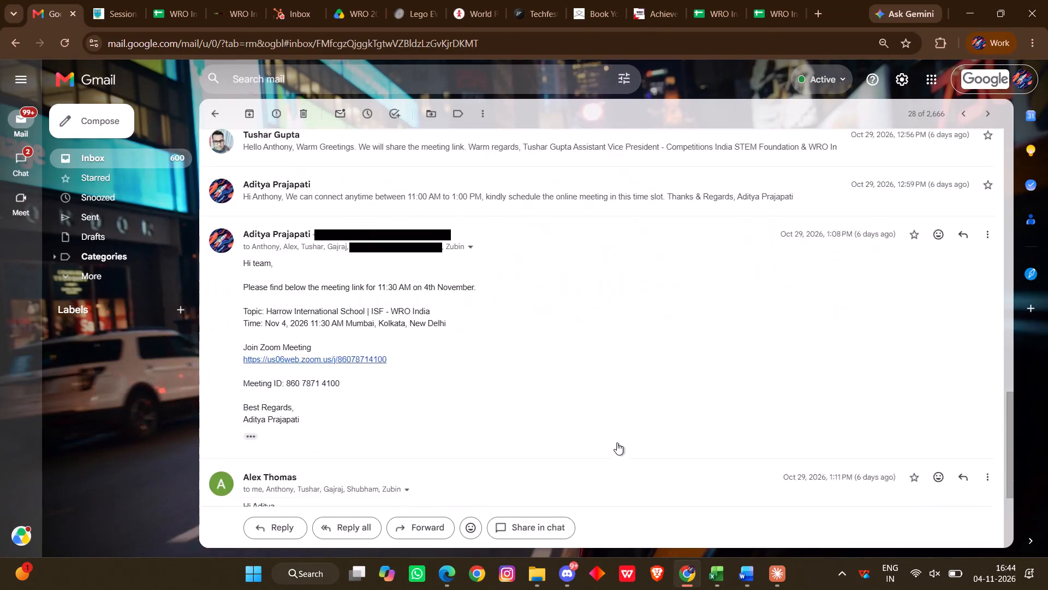
{"action": "scroll", "coordinate": [617, 442], "scroll_direction": "up", "scroll_amount": 2}
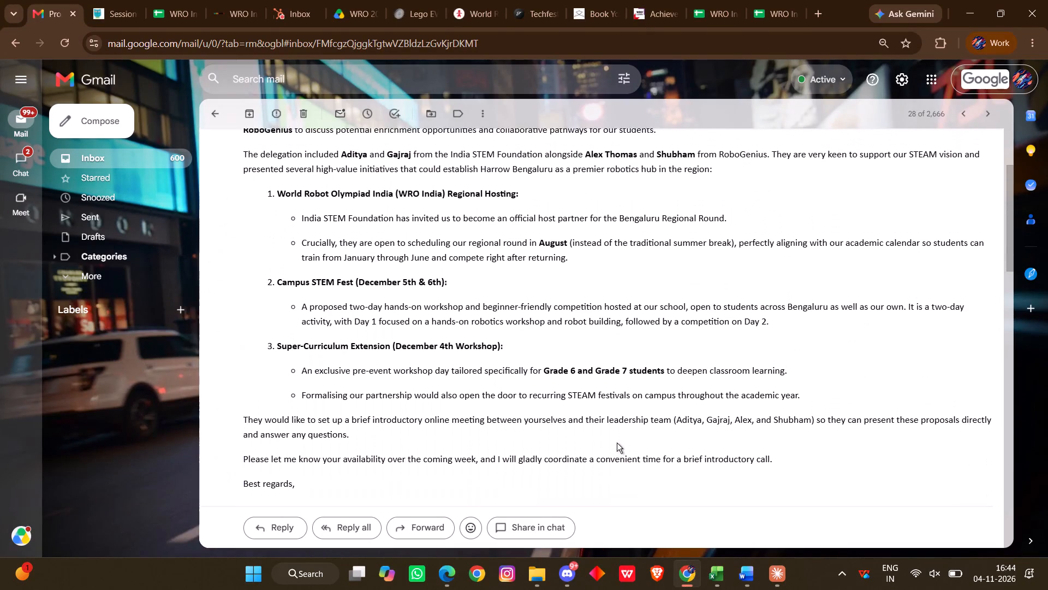
{"action": "scroll", "coordinate": [617, 442], "scroll_direction": "up", "scroll_amount": 2}
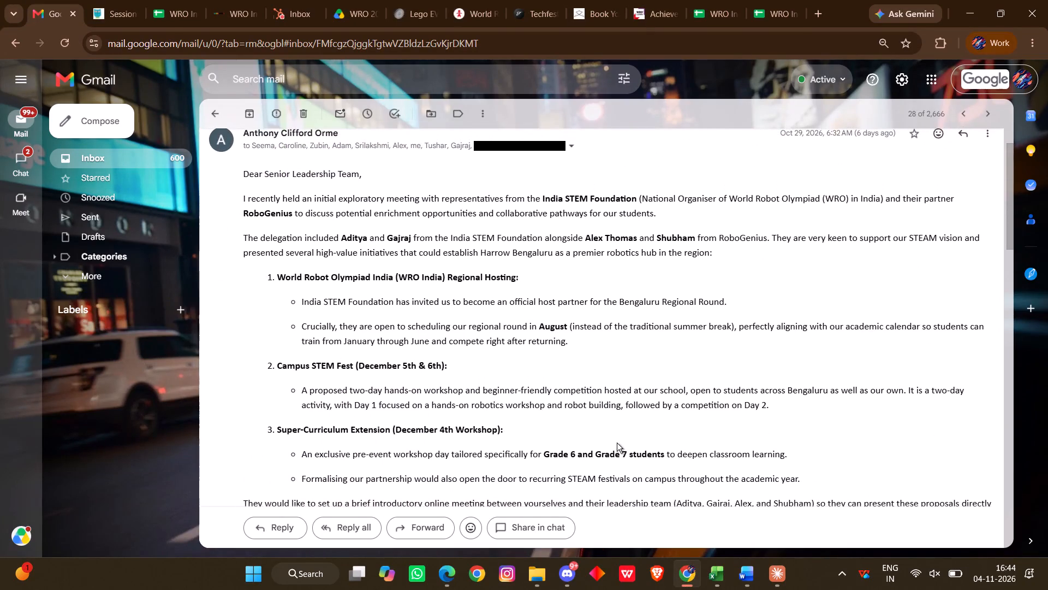
{"action": "scroll", "coordinate": [617, 442], "scroll_direction": "up", "scroll_amount": 1}
{"action": "scroll", "coordinate": [406, 334], "scroll_direction": "down", "scroll_amount": 1}
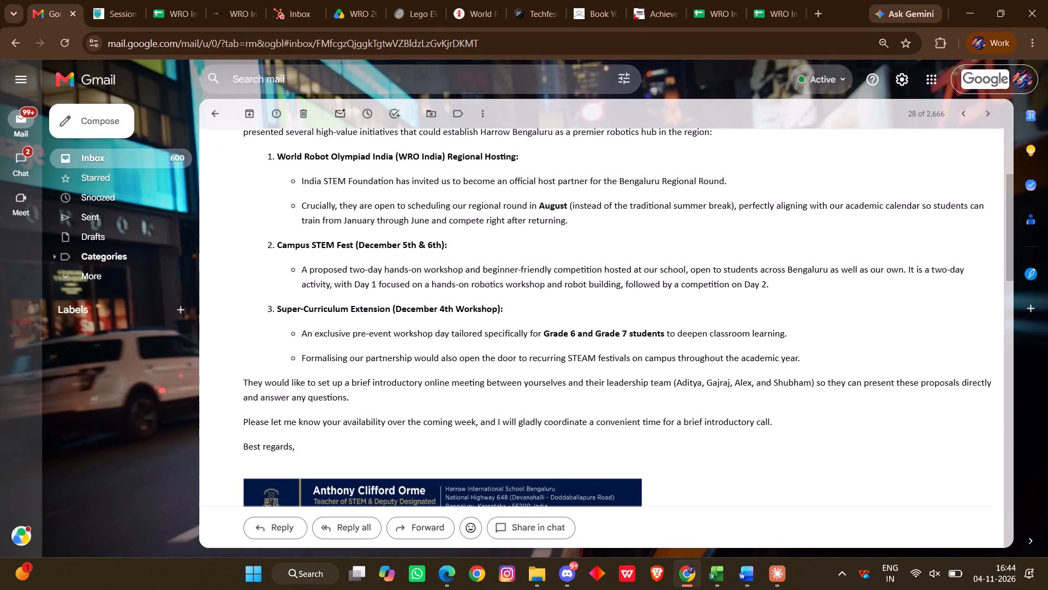
{"action": "scroll", "coordinate": [406, 334], "scroll_direction": "down", "scroll_amount": 1}
{"action": "scroll", "coordinate": [624, 377], "scroll_direction": "up", "scroll_amount": 2}
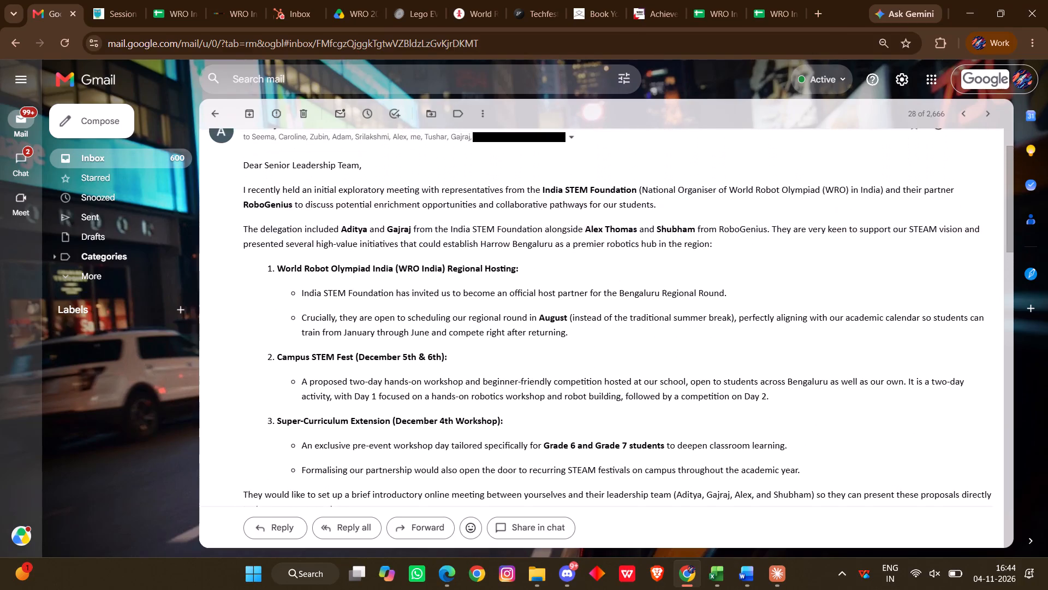
Copy the partnership proposal email's body text, from "Dear Senior Leadership Team," through the sentence ending "a brief introductory call.".
{"action": "scroll", "coordinate": [624, 377], "scroll_direction": "up", "scroll_amount": 1}
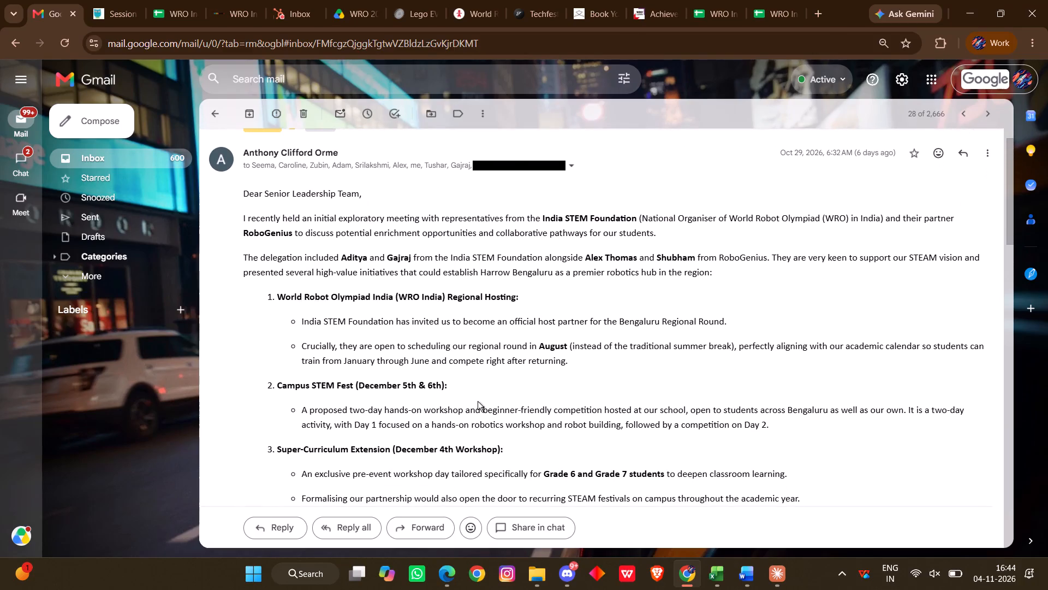
{"action": "scroll", "coordinate": [472, 436], "scroll_direction": "down", "scroll_amount": 2}
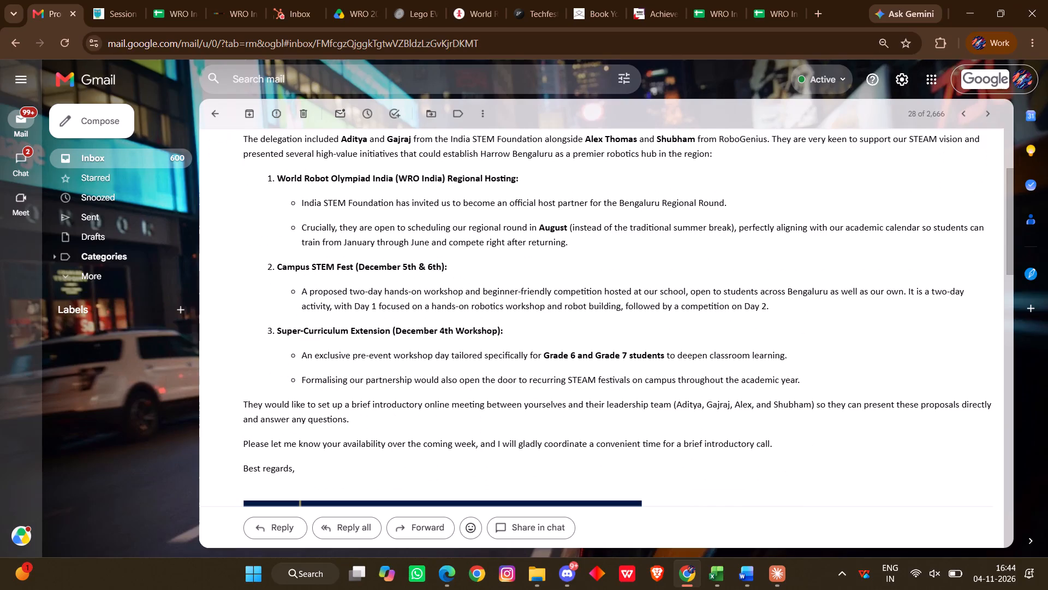
{"action": "scroll", "coordinate": [472, 436], "scroll_direction": "up", "scroll_amount": 1}
{"action": "scroll", "coordinate": [560, 463], "scroll_direction": "down", "scroll_amount": 1}
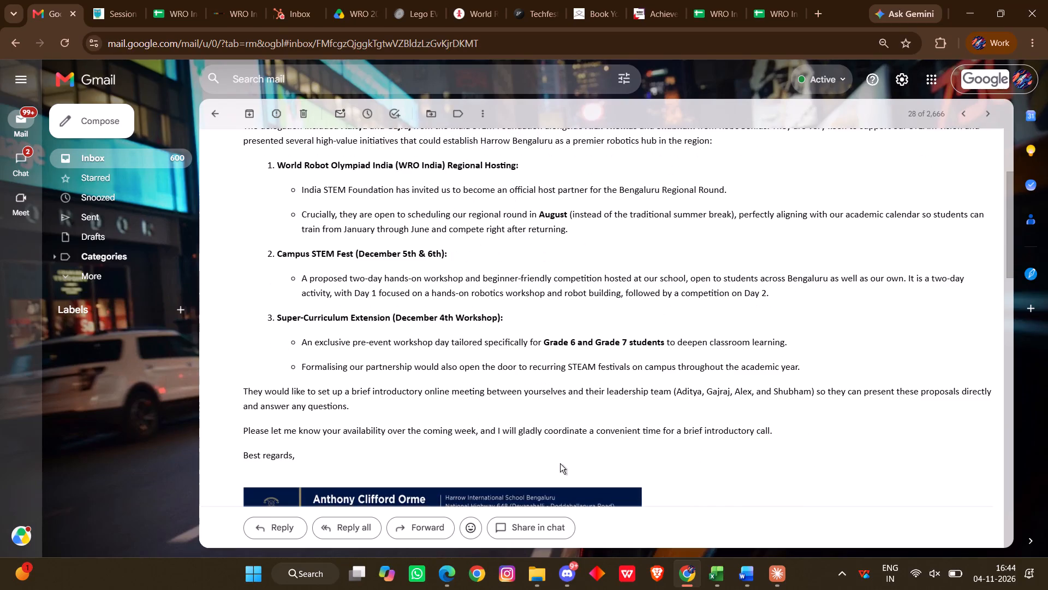
{"action": "left_click_drag", "start_coordinate": [854, 427], "coordinate": [521, 337]}
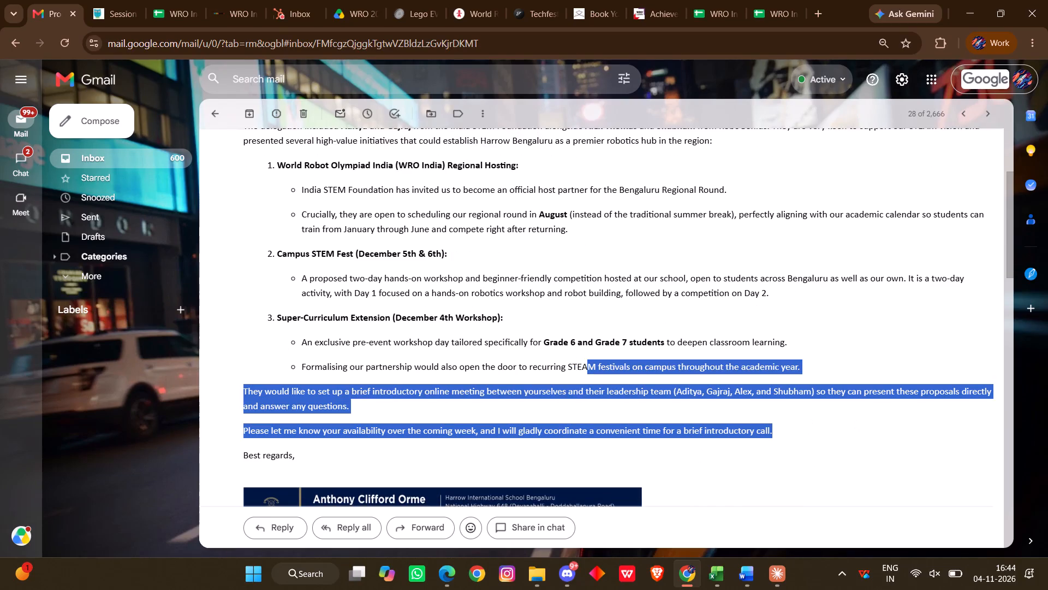
{"action": "left_click_drag", "start_coordinate": [521, 337], "coordinate": [246, 249]}
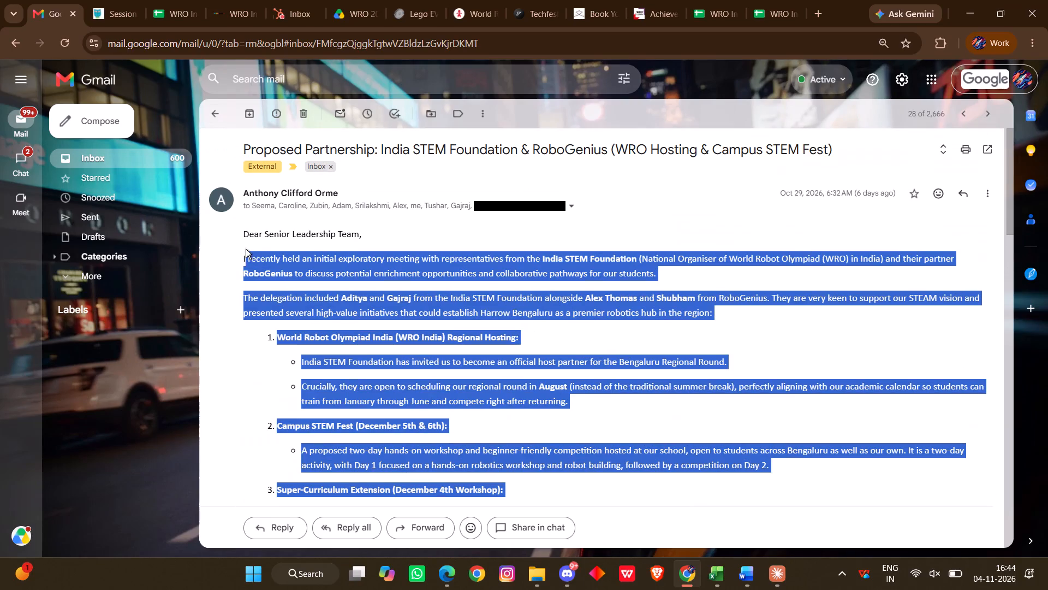
{"action": "left_click_drag", "start_coordinate": [246, 249], "coordinate": [241, 232]}
{"action": "key", "text": "ctrl+c"}
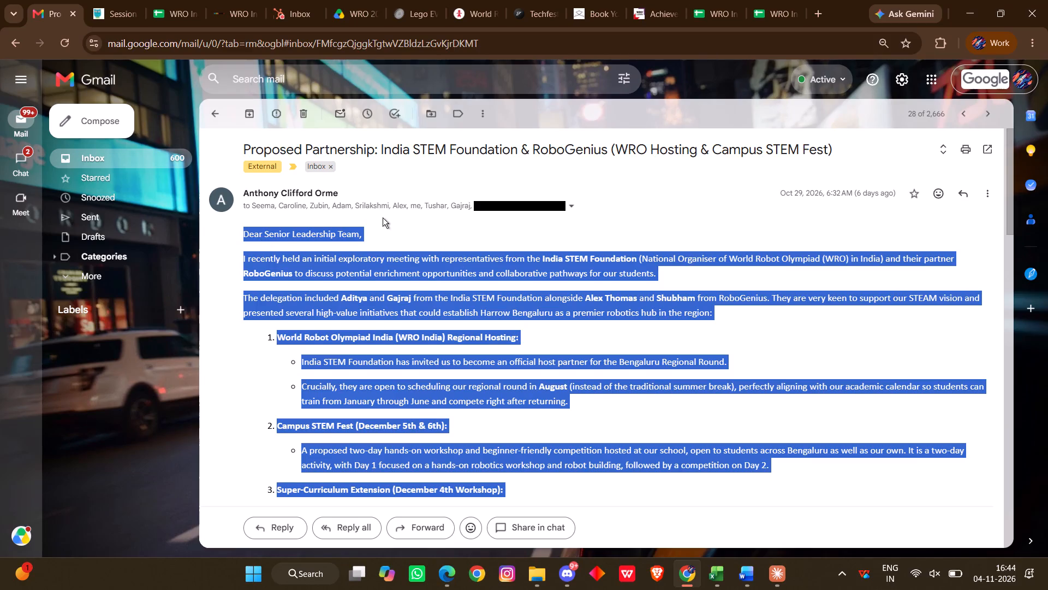
{"action": "left_click", "coordinate": [383, 217]}
{"action": "scroll", "coordinate": [354, 265], "scroll_direction": "up", "scroll_amount": 1}
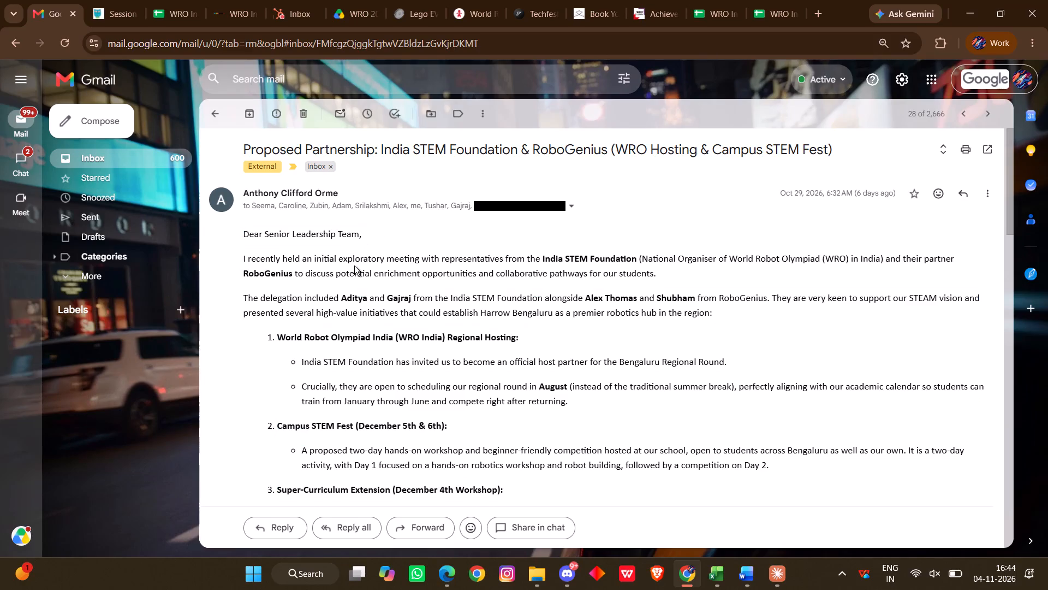
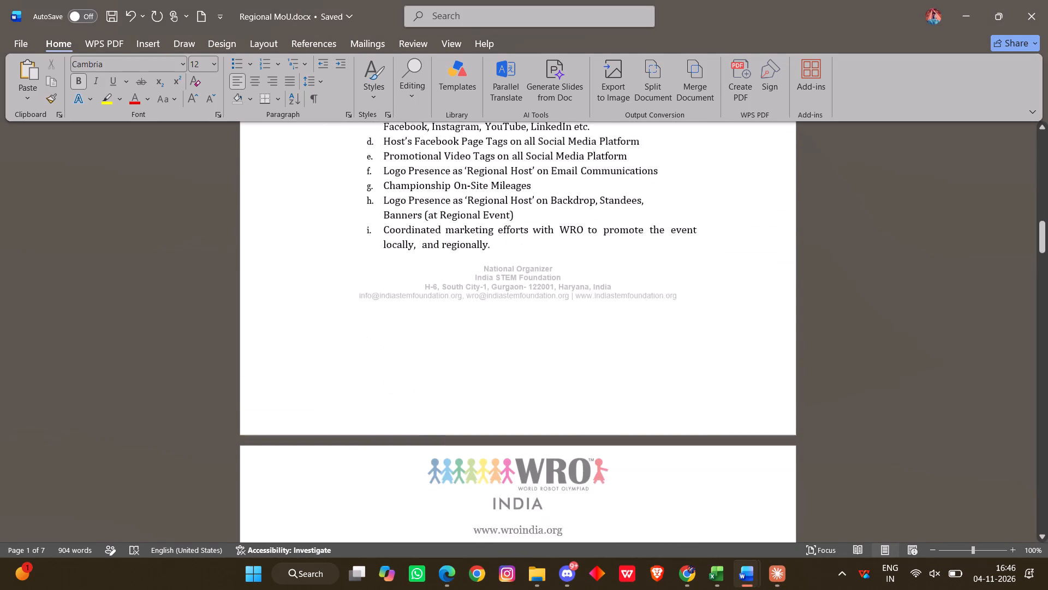
{"action": "scroll", "coordinate": [484, 435], "scroll_direction": "down", "scroll_amount": 4}
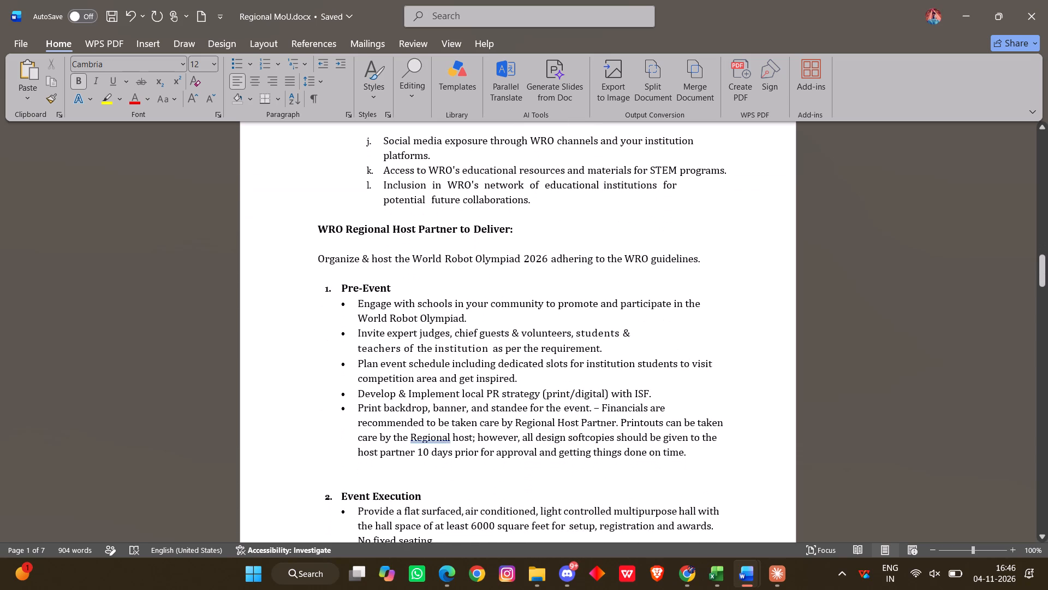
{"action": "scroll", "coordinate": [484, 435], "scroll_direction": "down", "scroll_amount": 3}
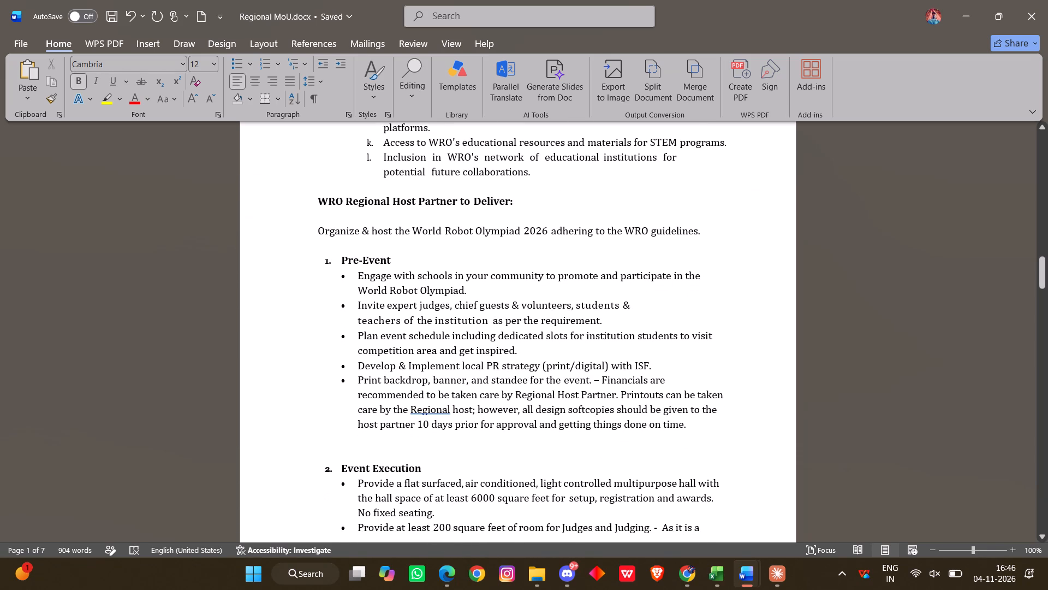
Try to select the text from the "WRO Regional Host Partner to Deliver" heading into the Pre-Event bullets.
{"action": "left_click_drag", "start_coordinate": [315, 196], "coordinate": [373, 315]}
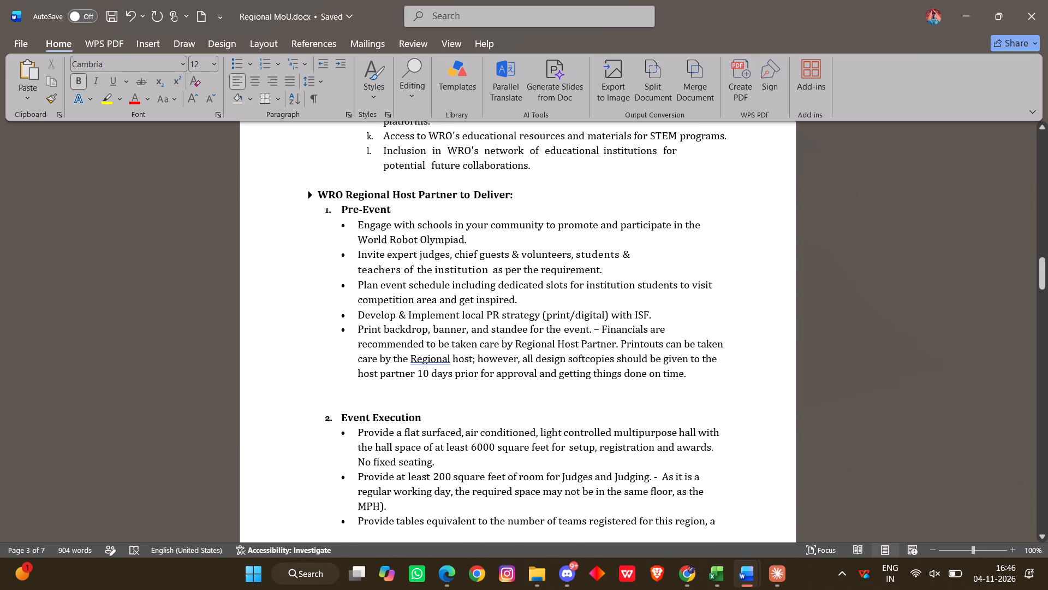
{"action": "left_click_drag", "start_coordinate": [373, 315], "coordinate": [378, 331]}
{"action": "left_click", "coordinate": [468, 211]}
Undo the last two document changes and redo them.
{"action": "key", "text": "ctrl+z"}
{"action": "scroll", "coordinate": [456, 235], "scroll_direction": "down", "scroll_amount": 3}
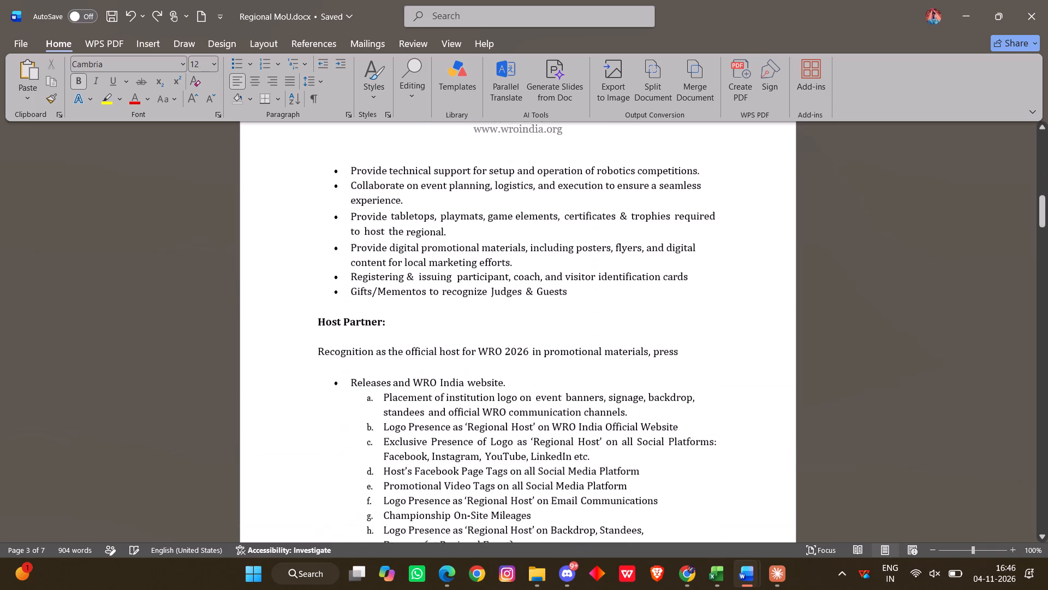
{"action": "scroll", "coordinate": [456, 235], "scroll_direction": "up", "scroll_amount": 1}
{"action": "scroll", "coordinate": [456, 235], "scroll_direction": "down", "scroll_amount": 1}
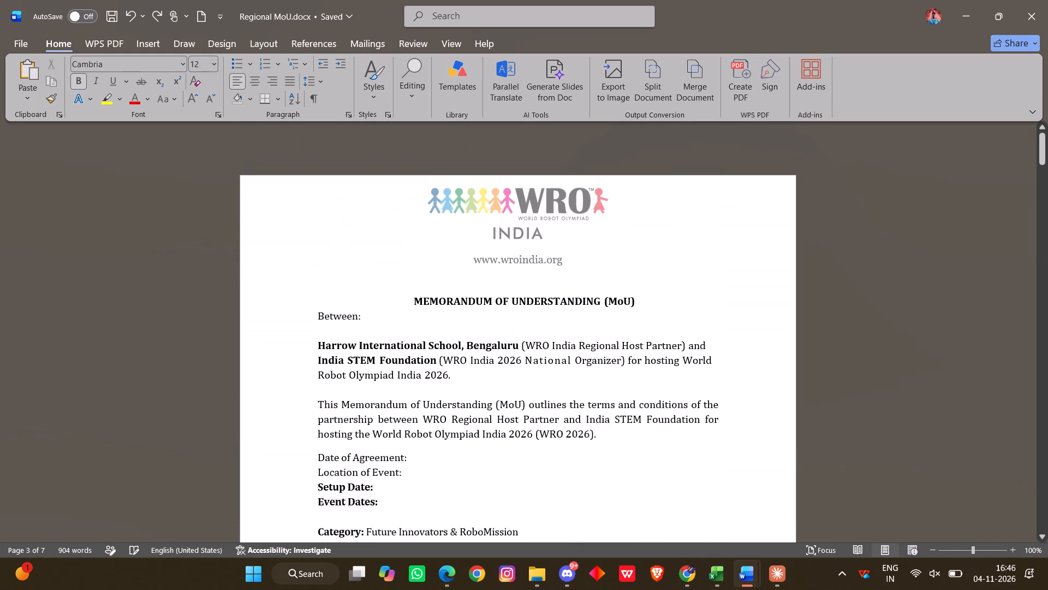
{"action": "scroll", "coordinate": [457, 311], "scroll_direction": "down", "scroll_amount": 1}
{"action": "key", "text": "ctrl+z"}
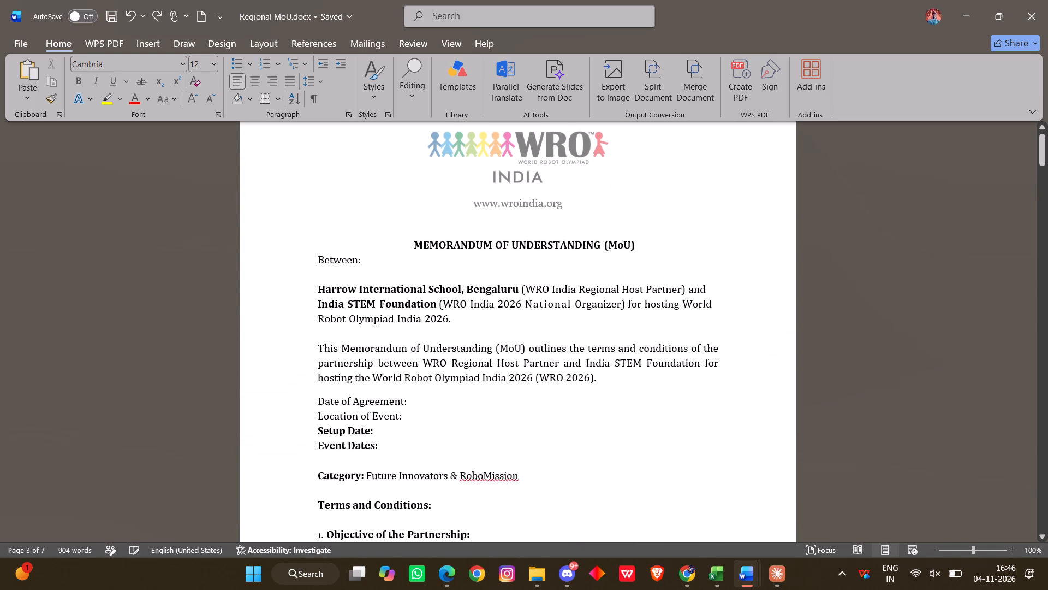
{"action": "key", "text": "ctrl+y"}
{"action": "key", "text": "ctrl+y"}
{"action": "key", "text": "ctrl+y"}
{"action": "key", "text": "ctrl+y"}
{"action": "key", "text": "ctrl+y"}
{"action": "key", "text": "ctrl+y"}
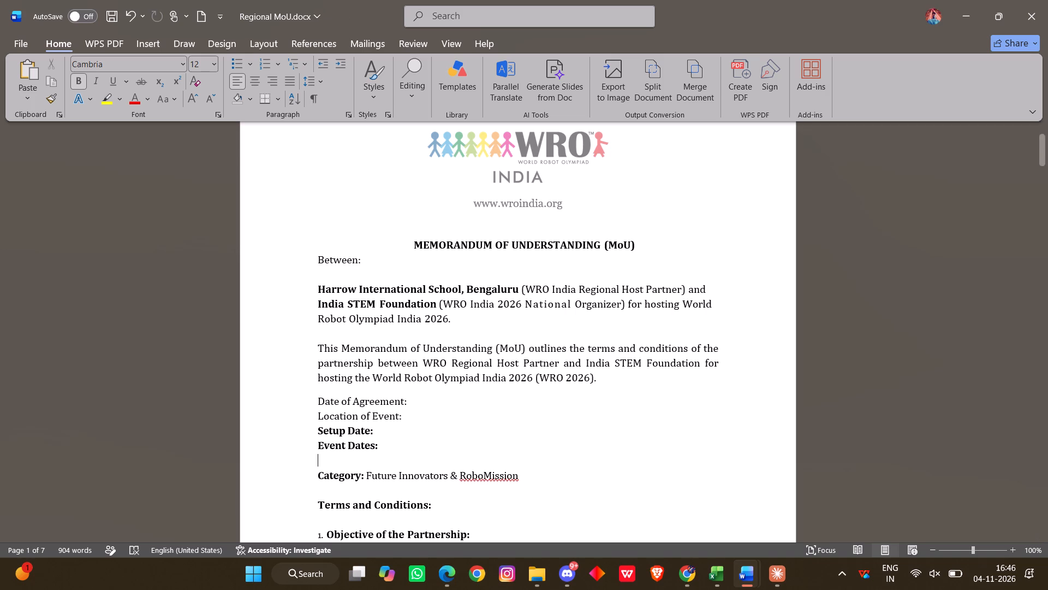
Expand the collapsed "WRO Regional Host Partner to Deliver" heading in the MoU.
{"action": "scroll", "coordinate": [463, 450], "scroll_direction": "down", "scroll_amount": 5}
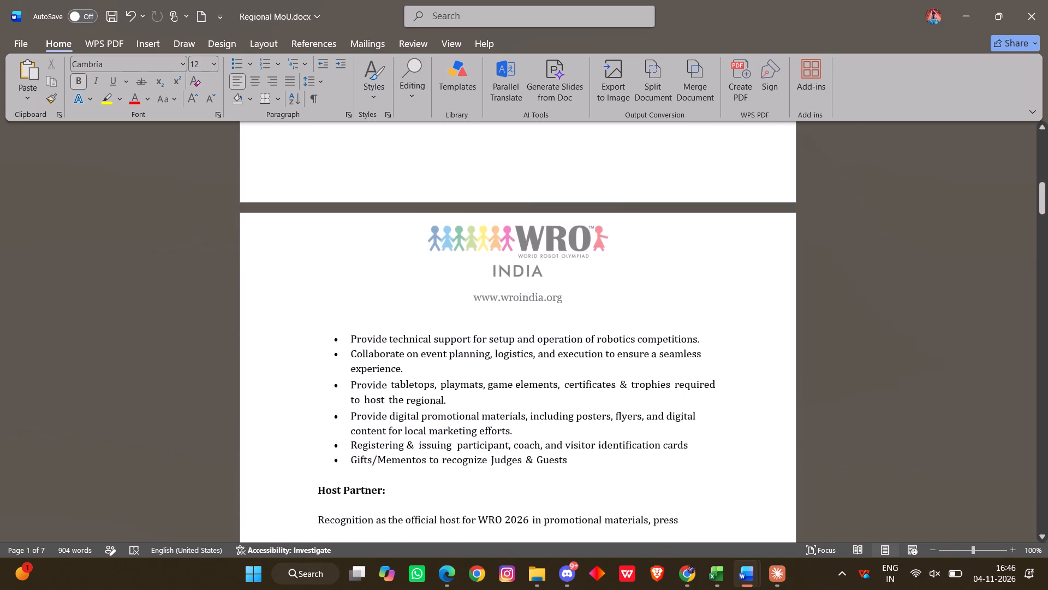
{"action": "scroll", "coordinate": [463, 450], "scroll_direction": "down", "scroll_amount": 8}
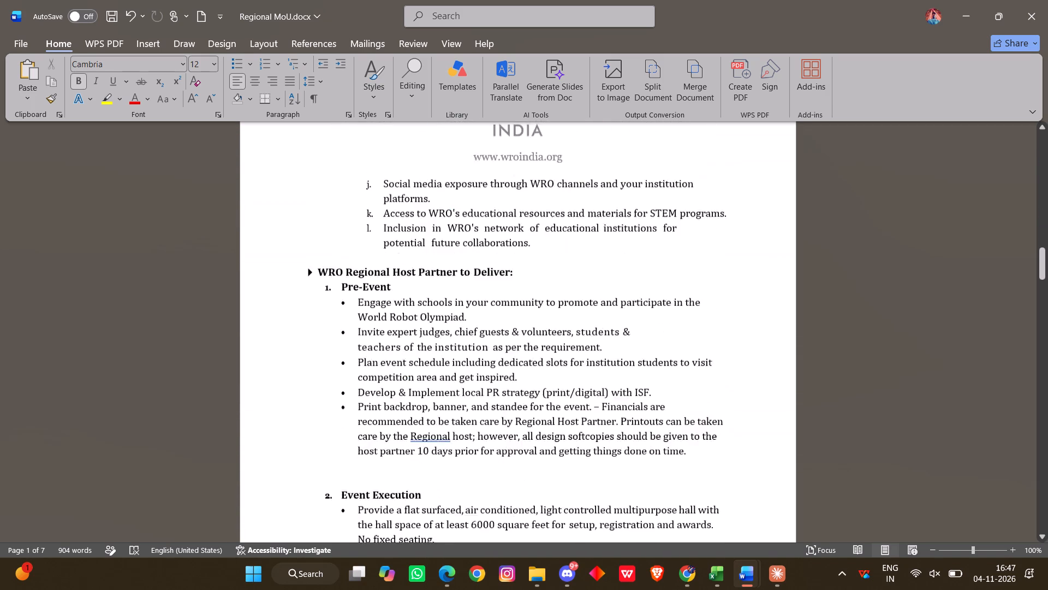
{"action": "left_click", "coordinate": [311, 248]}
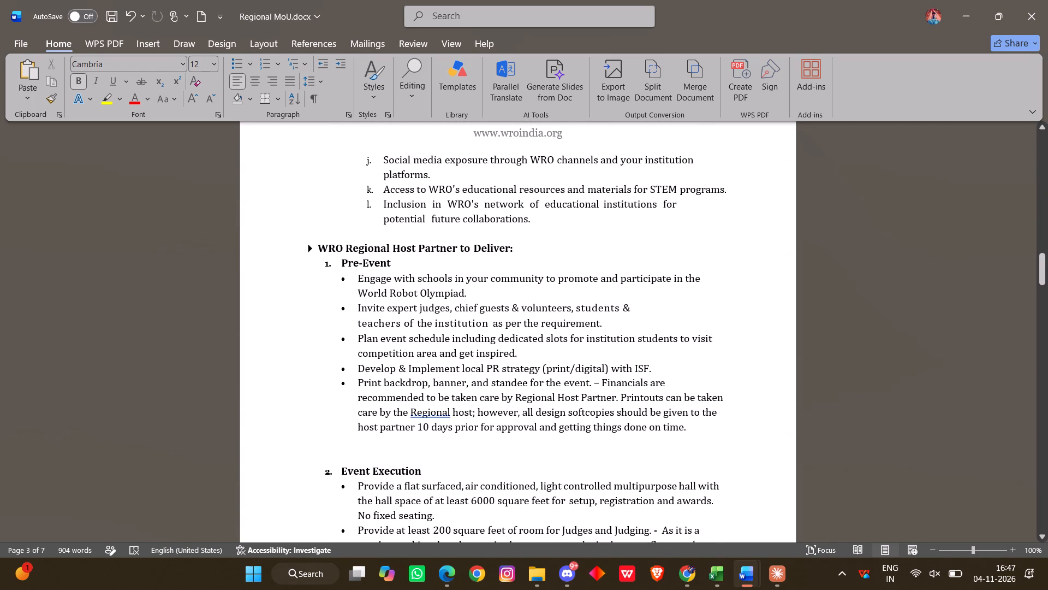
{"action": "left_click_drag", "start_coordinate": [305, 247], "coordinate": [334, 286]}
{"action": "left_click", "coordinate": [313, 255]}
{"action": "left_click", "coordinate": [313, 255]}
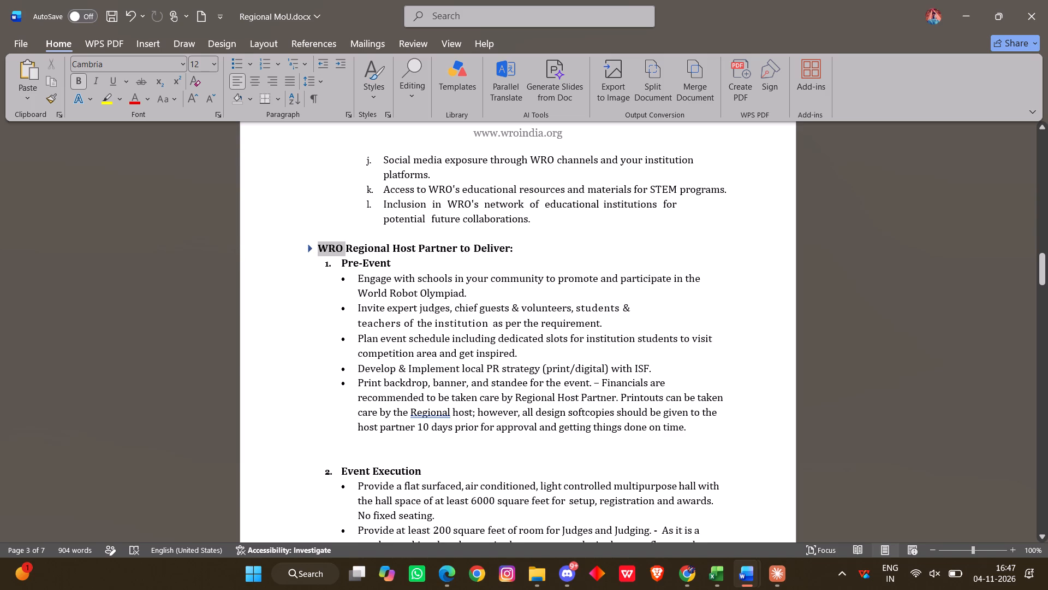
{"action": "left_click", "coordinate": [310, 251]}
{"action": "left_click", "coordinate": [392, 228]}
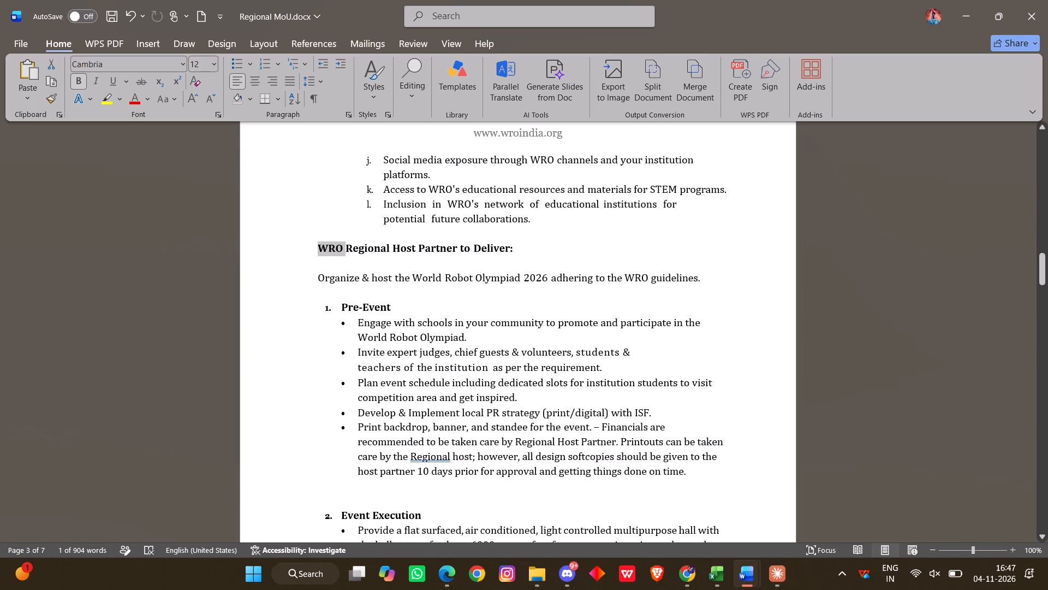
Copy the "WRO Regional Host Partner to Deliver" section, from its heading through the last Post-Event Evaluation bullet.
{"action": "left_click_drag", "start_coordinate": [322, 244], "coordinate": [412, 320]}
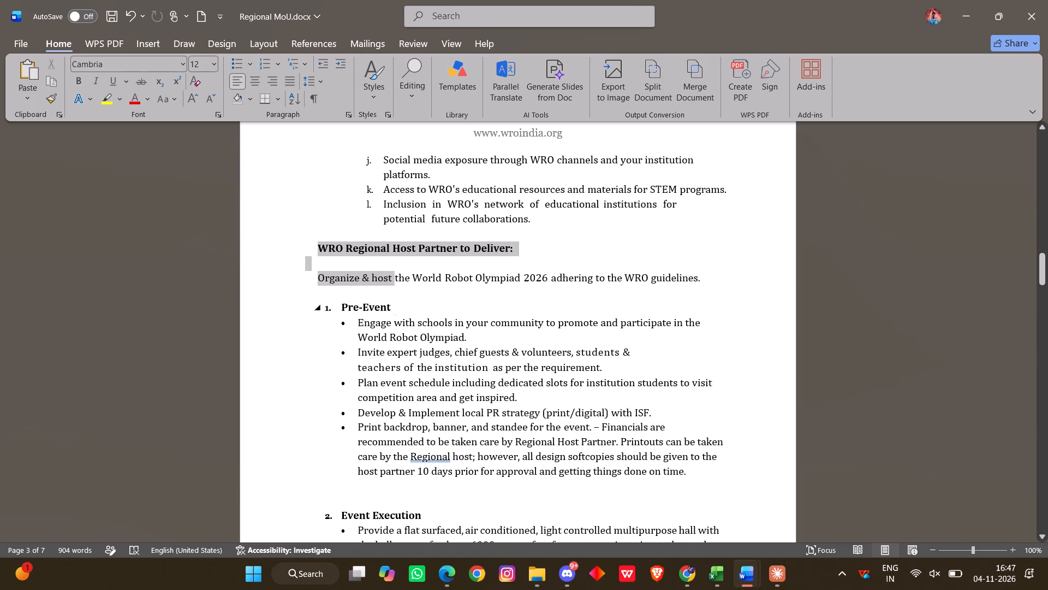
{"action": "left_click_drag", "start_coordinate": [412, 320], "coordinate": [438, 510]}
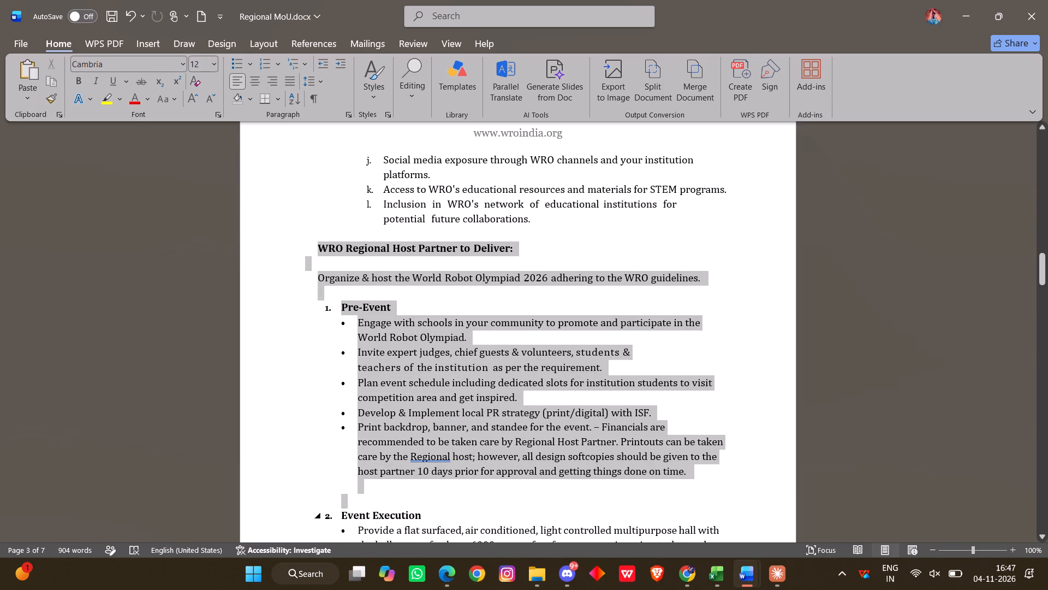
{"action": "left_click_drag", "start_coordinate": [438, 510], "coordinate": [440, 532]}
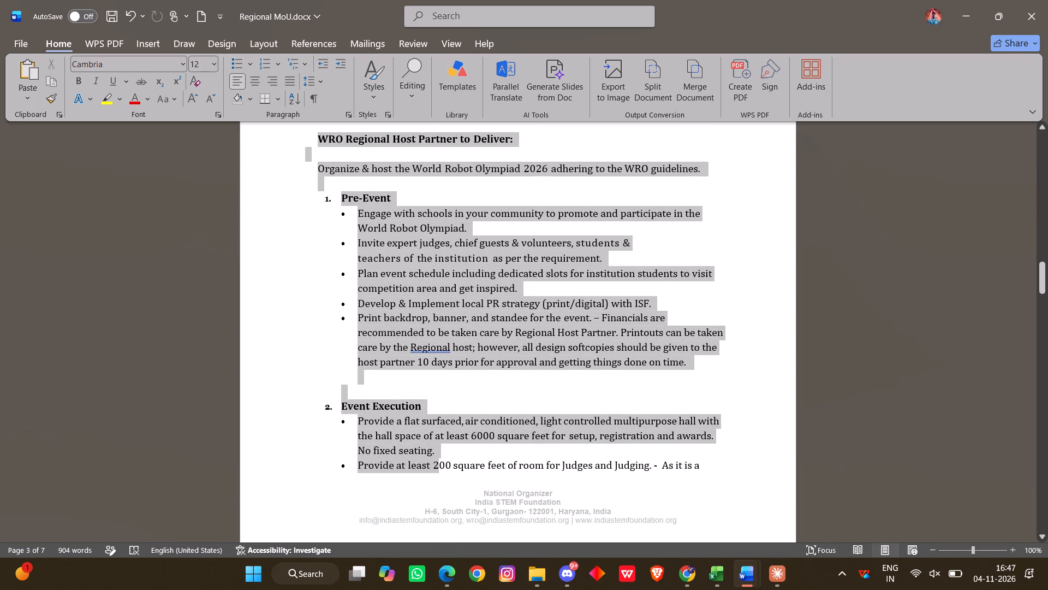
{"action": "left_click_drag", "start_coordinate": [440, 532], "coordinate": [432, 529]}
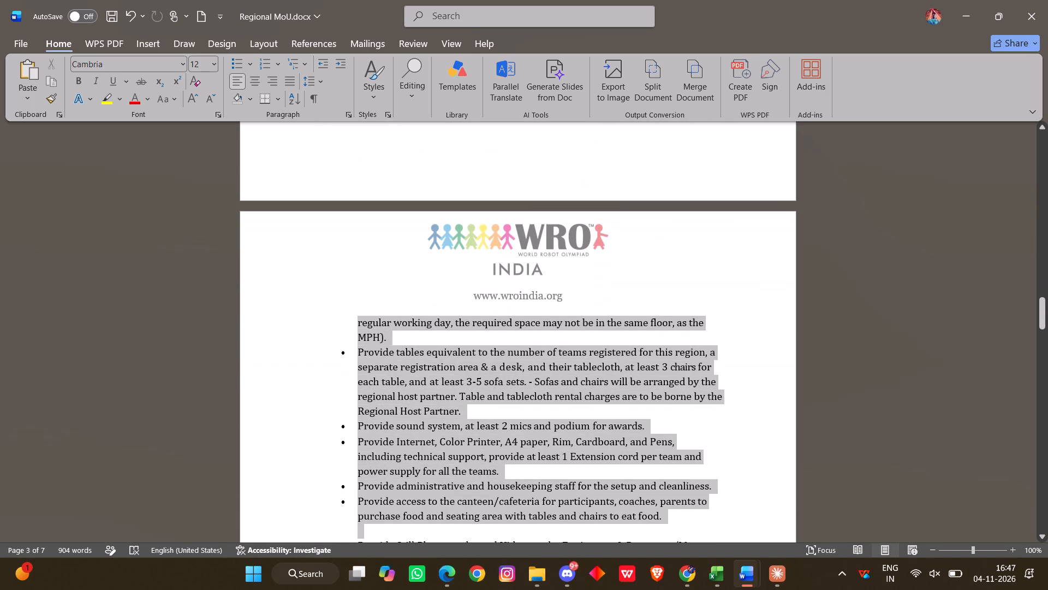
{"action": "left_click_drag", "start_coordinate": [432, 529], "coordinate": [437, 541]}
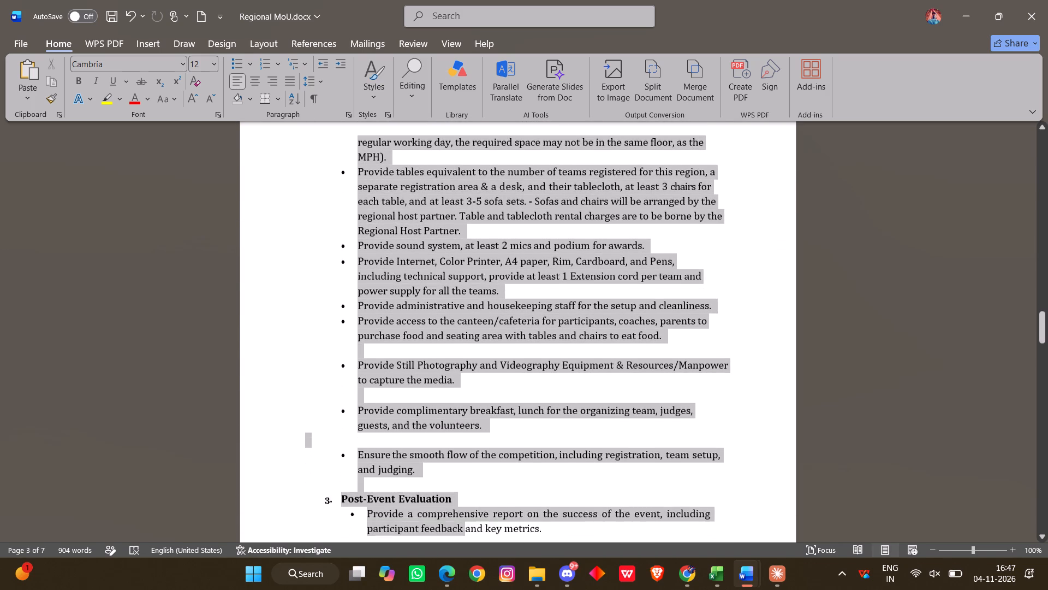
{"action": "left_click_drag", "start_coordinate": [437, 541], "coordinate": [645, 543]}
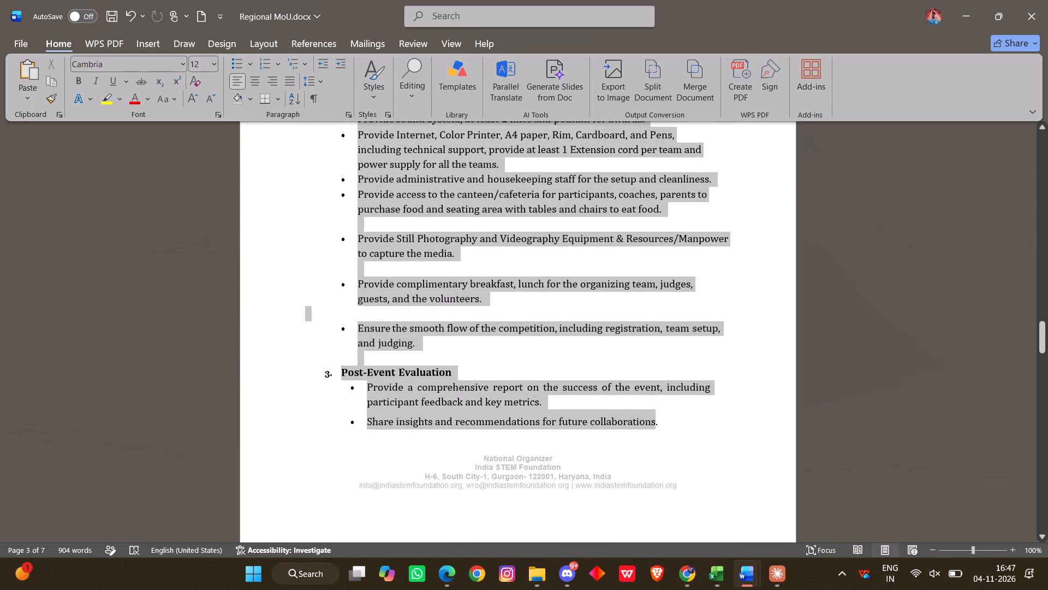
{"action": "left_click_drag", "start_coordinate": [645, 543], "coordinate": [641, 539]}
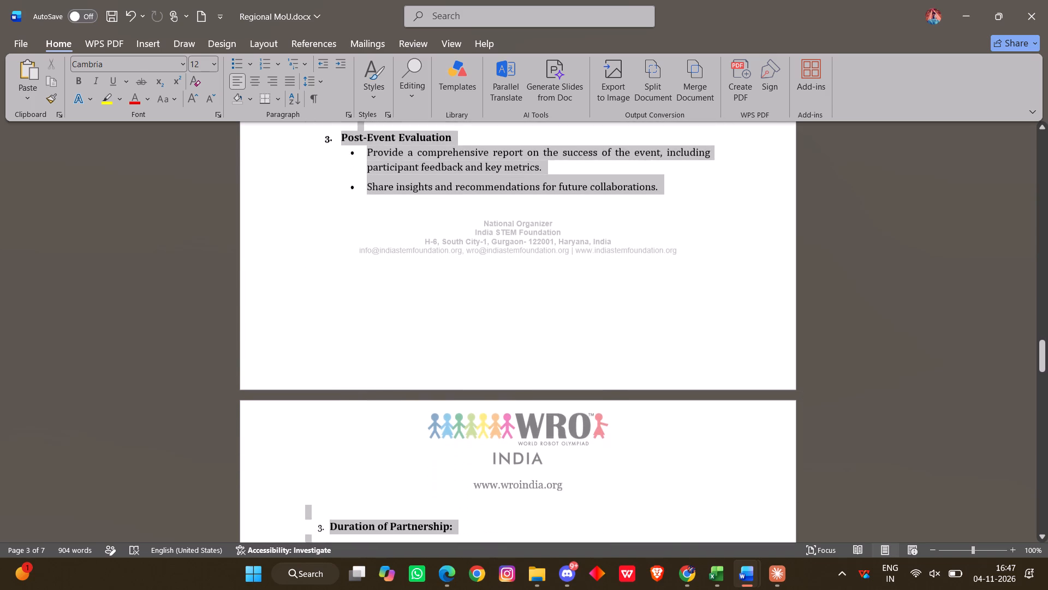
{"action": "left_click_drag", "start_coordinate": [641, 539], "coordinate": [678, 197]}
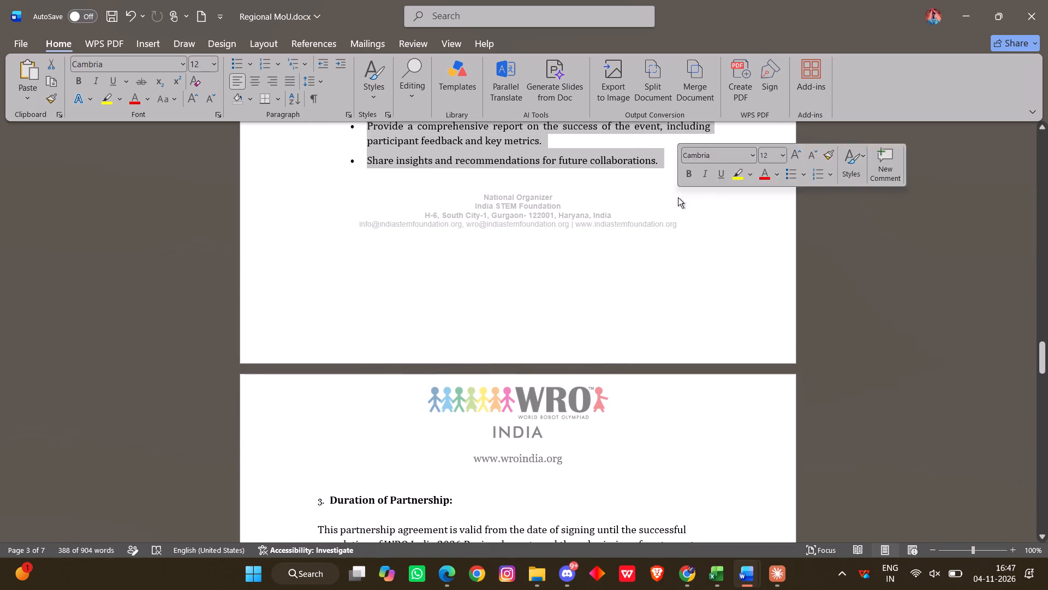
{"action": "key", "text": "ctrl+c"}
{"action": "scroll", "coordinate": [646, 265], "scroll_direction": "down", "scroll_amount": 1}
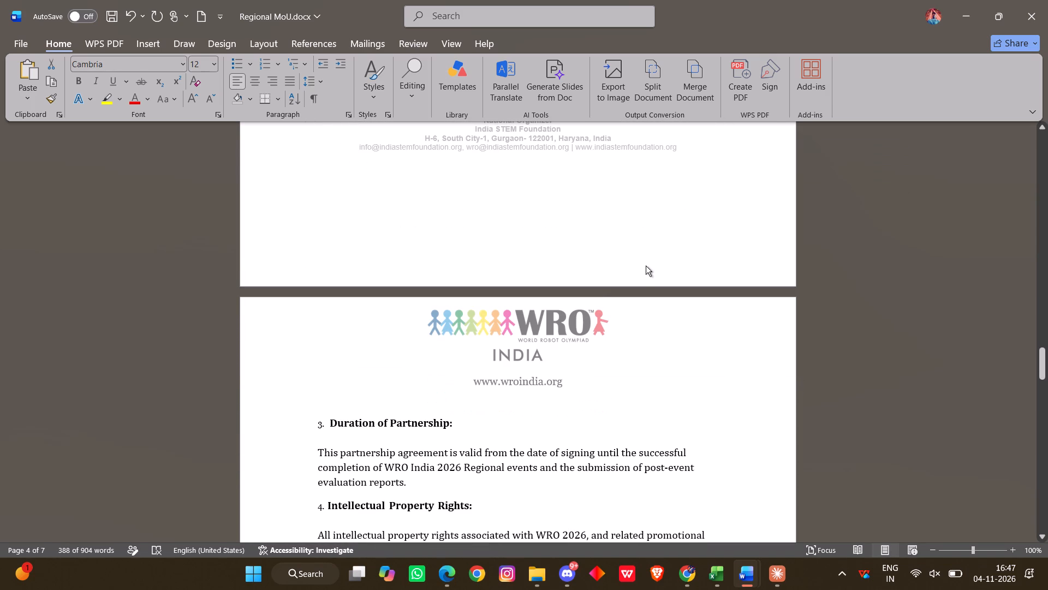
Review the selected "WRO Regional Host Partner to Deliver" section of the MoU, from the Pre-Event bullets through Post-Event Evaluation.
{"action": "scroll", "coordinate": [631, 335], "scroll_direction": "up", "scroll_amount": 3}
{"action": "scroll", "coordinate": [631, 335], "scroll_direction": "right", "scroll_amount": 1}
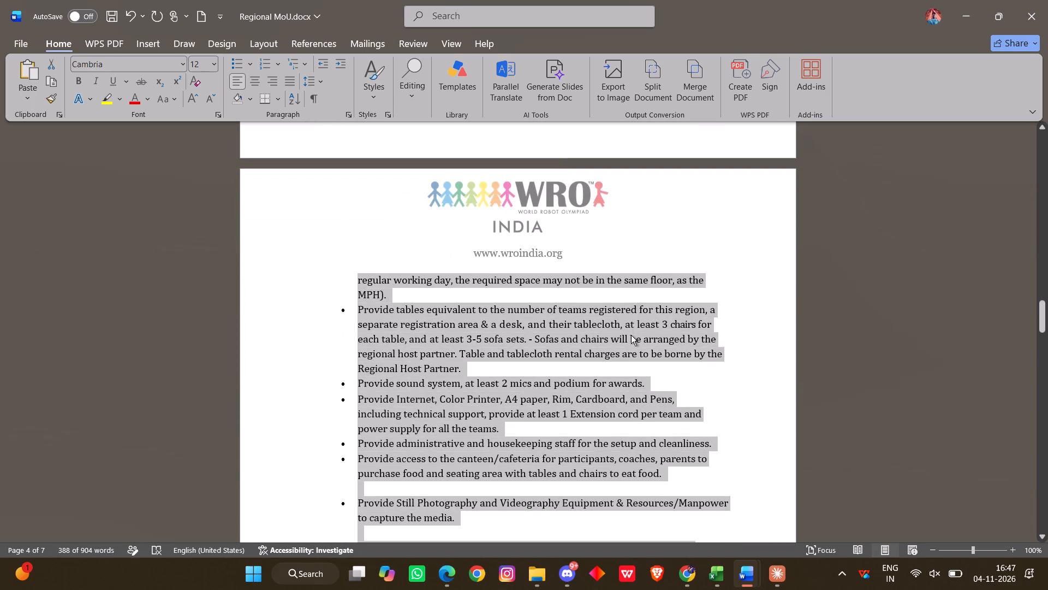
{"action": "scroll", "coordinate": [631, 335], "scroll_direction": "right", "scroll_amount": 1}
{"action": "scroll", "coordinate": [631, 335], "scroll_direction": "up", "scroll_amount": 2}
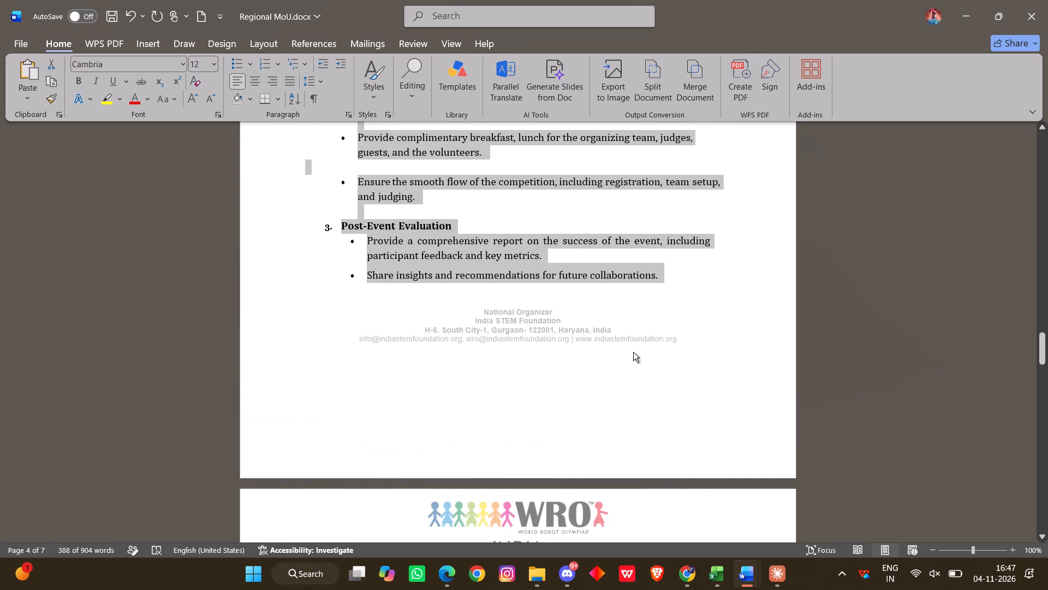
{"action": "scroll", "coordinate": [634, 360], "scroll_direction": "up", "scroll_amount": 6}
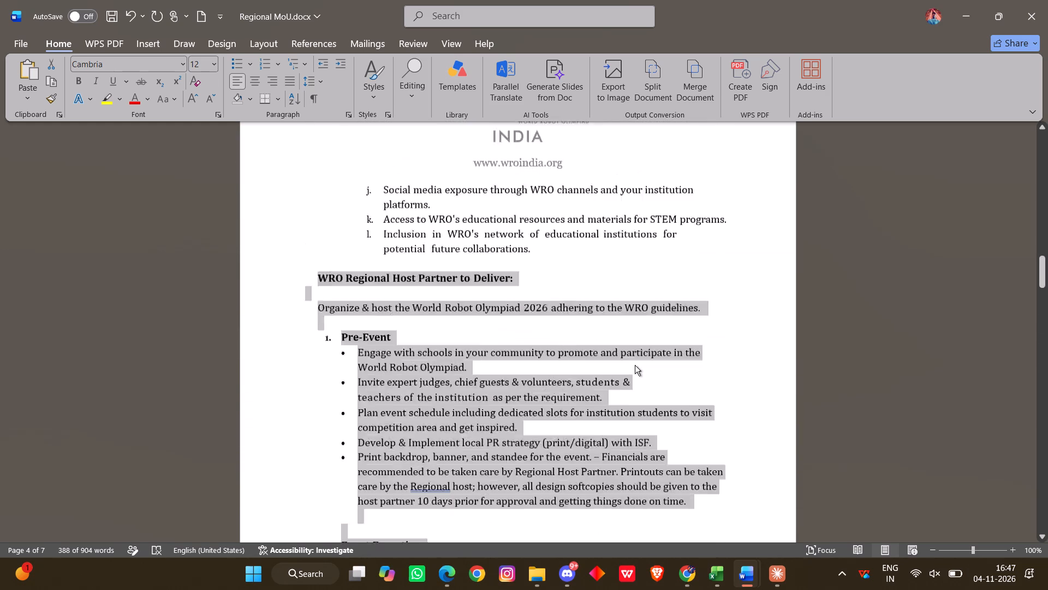
{"action": "scroll", "coordinate": [635, 365], "scroll_direction": "down", "scroll_amount": 1}
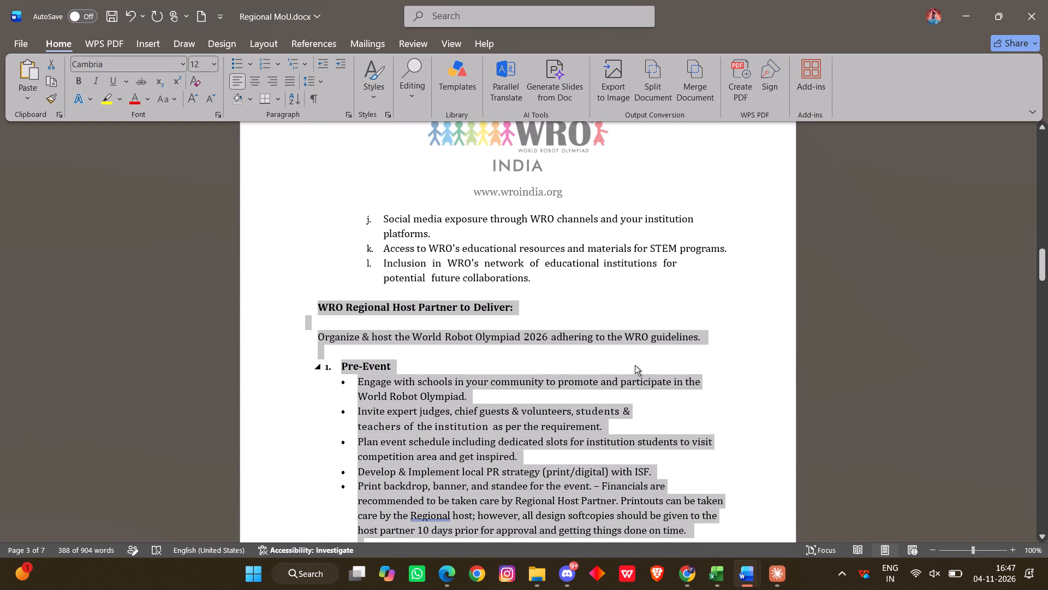
{"action": "scroll", "coordinate": [635, 365], "scroll_direction": "down", "scroll_amount": 1}
Switch to the Gmail window showing the school's email thread with the open reply draft.
{"action": "key", "text": "alt+Tab"}
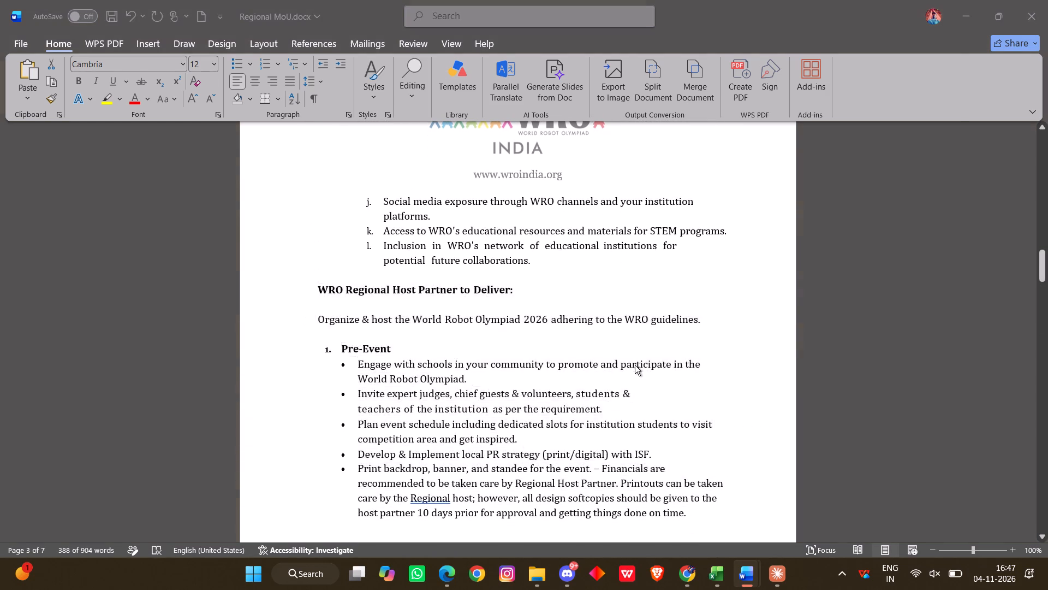
{"action": "key", "text": "alt+Tab"}
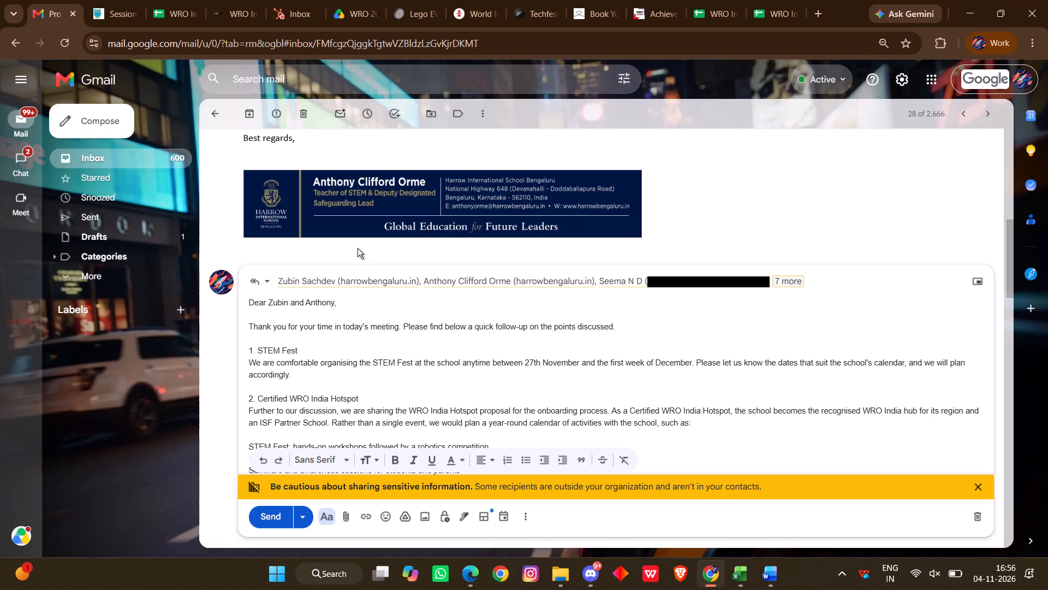
Remove "and Anthony" from the greeting so it reads "Dear Zubin,".
{"action": "scroll", "coordinate": [358, 248], "scroll_direction": "up", "scroll_amount": 6}
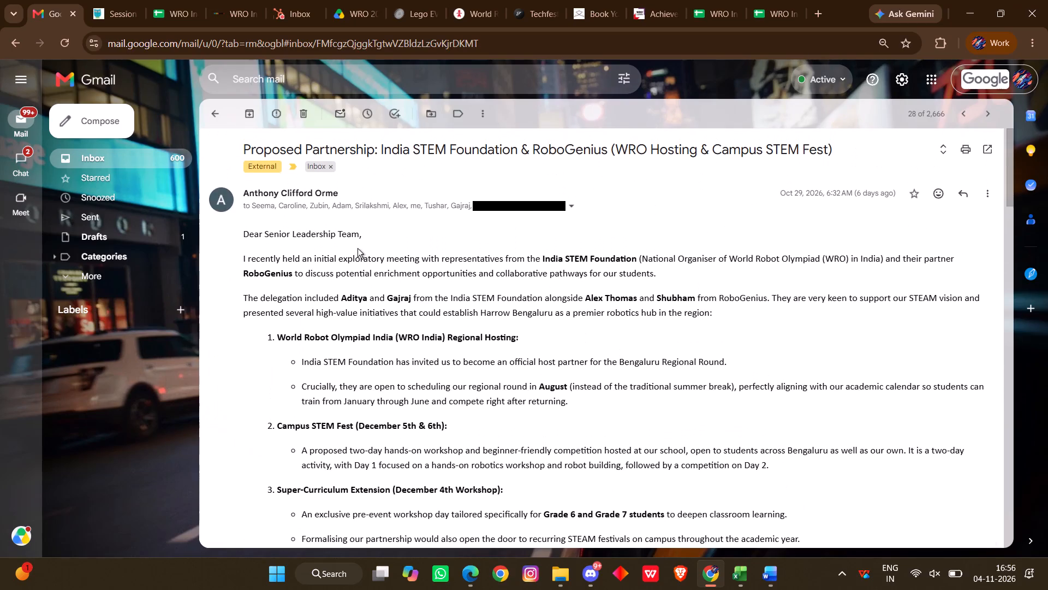
{"action": "scroll", "coordinate": [358, 248], "scroll_direction": "down", "scroll_amount": 5}
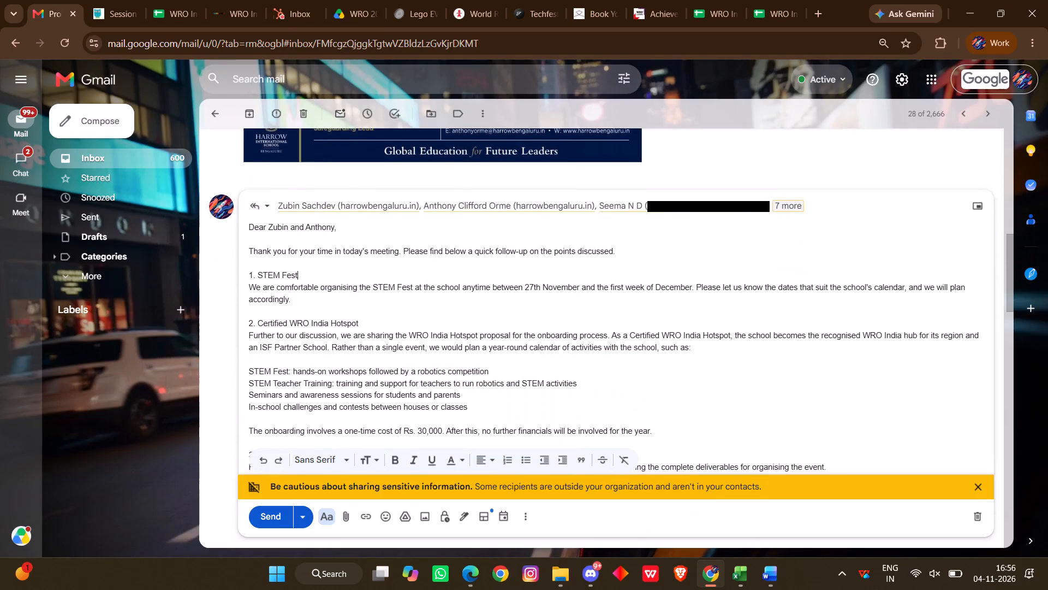
{"action": "double_click", "coordinate": [319, 229]}
{"action": "key", "text": "BackSpace"}
{"action": "key", "text": "BackSpace"}
{"action": "key", "text": "BackSpace"}
{"action": "key", "text": "BackSpace"}
{"action": "key", "text": "BackSpace"}
{"action": "key", "text": "BackSpace"}
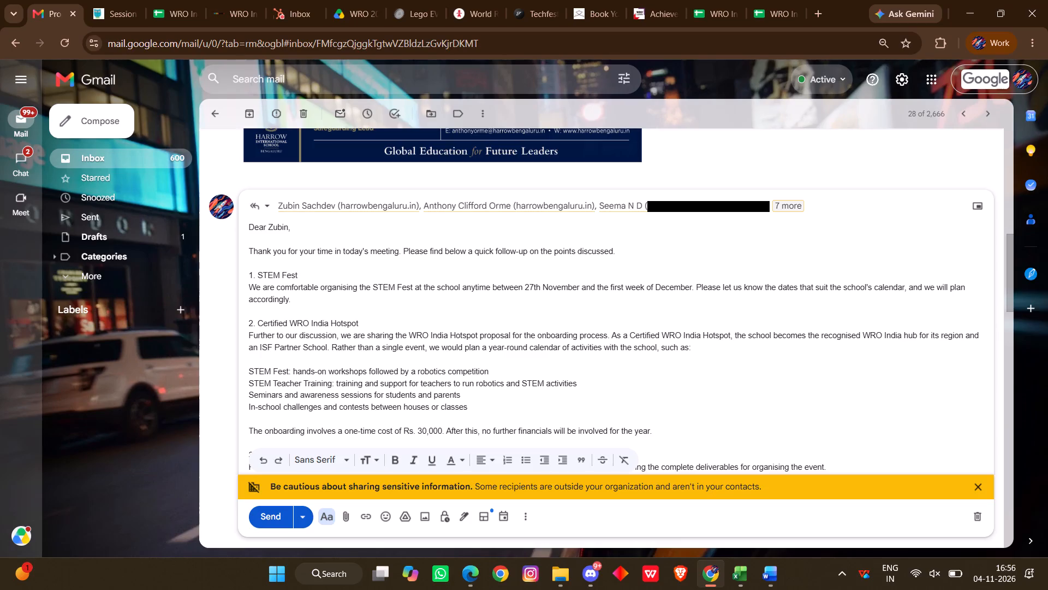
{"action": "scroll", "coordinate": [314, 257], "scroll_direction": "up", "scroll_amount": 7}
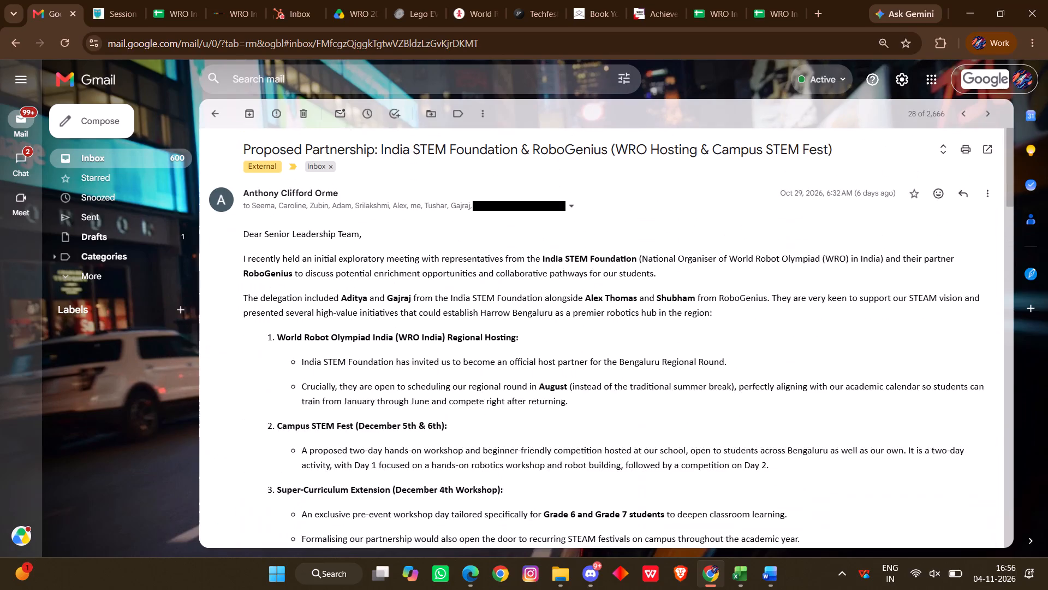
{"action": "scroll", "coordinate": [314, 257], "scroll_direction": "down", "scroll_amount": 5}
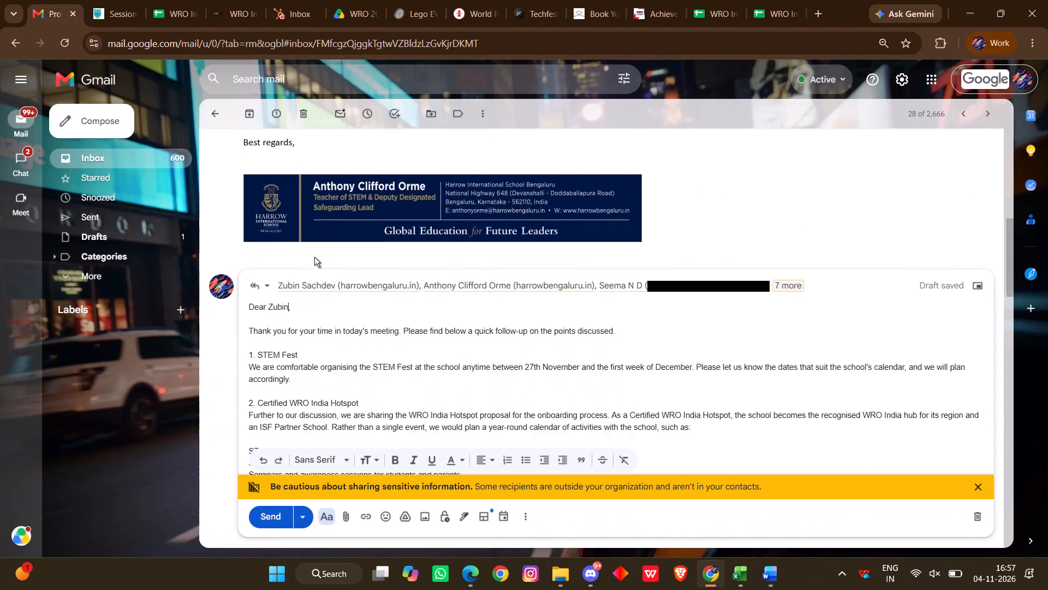
Review the earlier messages in the thread and read through the body of the draft reply.
{"action": "scroll", "coordinate": [314, 257], "scroll_direction": "down", "scroll_amount": 1}
{"action": "scroll", "coordinate": [314, 257], "scroll_direction": "up", "scroll_amount": 8}
{"action": "scroll", "coordinate": [314, 257], "scroll_direction": "down", "scroll_amount": 2}
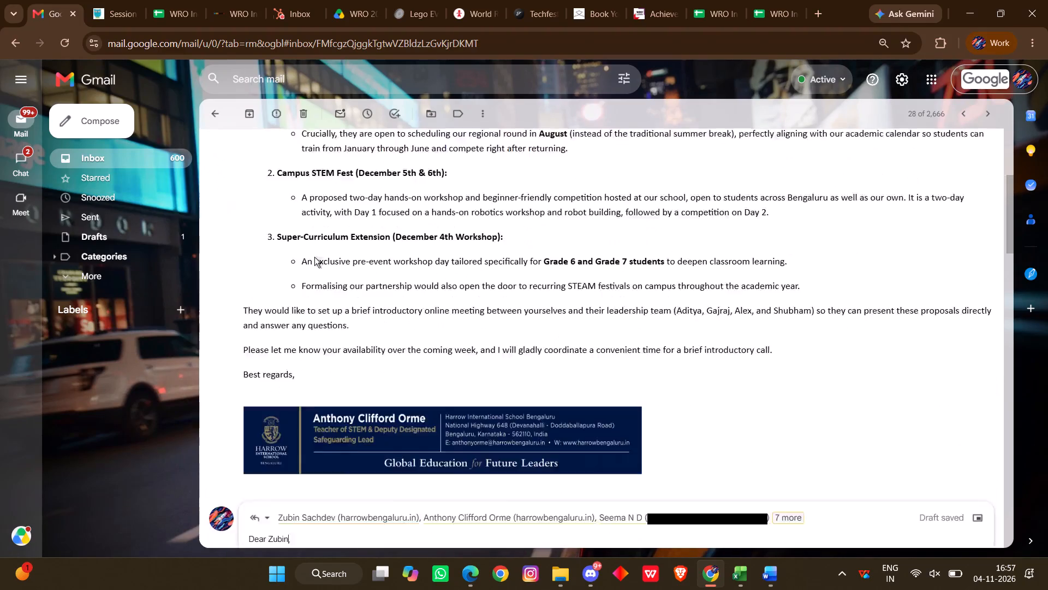
{"action": "scroll", "coordinate": [314, 257], "scroll_direction": "down", "scroll_amount": 8}
{"action": "scroll", "coordinate": [314, 257], "scroll_direction": "up", "scroll_amount": 2}
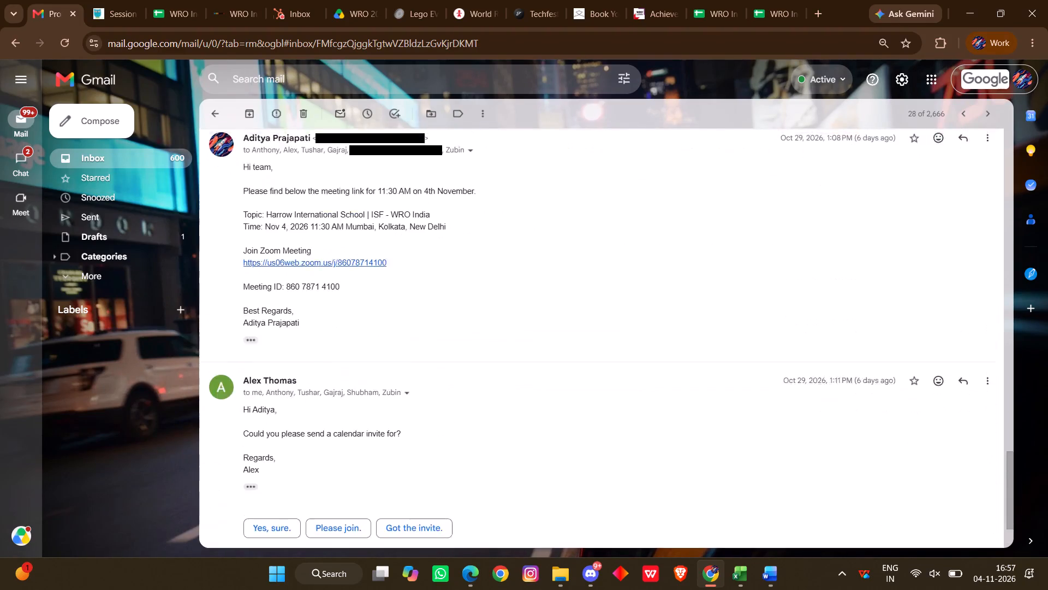
{"action": "scroll", "coordinate": [314, 257], "scroll_direction": "up", "scroll_amount": 3}
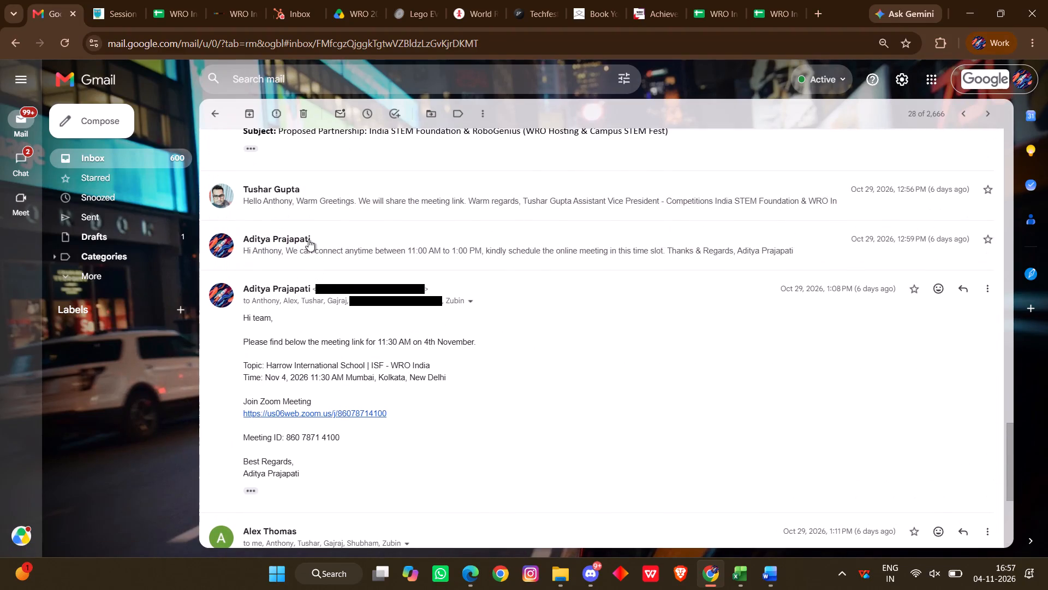
{"action": "scroll", "coordinate": [308, 234], "scroll_direction": "down", "scroll_amount": 1}
{"action": "scroll", "coordinate": [308, 234], "scroll_direction": "up", "scroll_amount": 6}
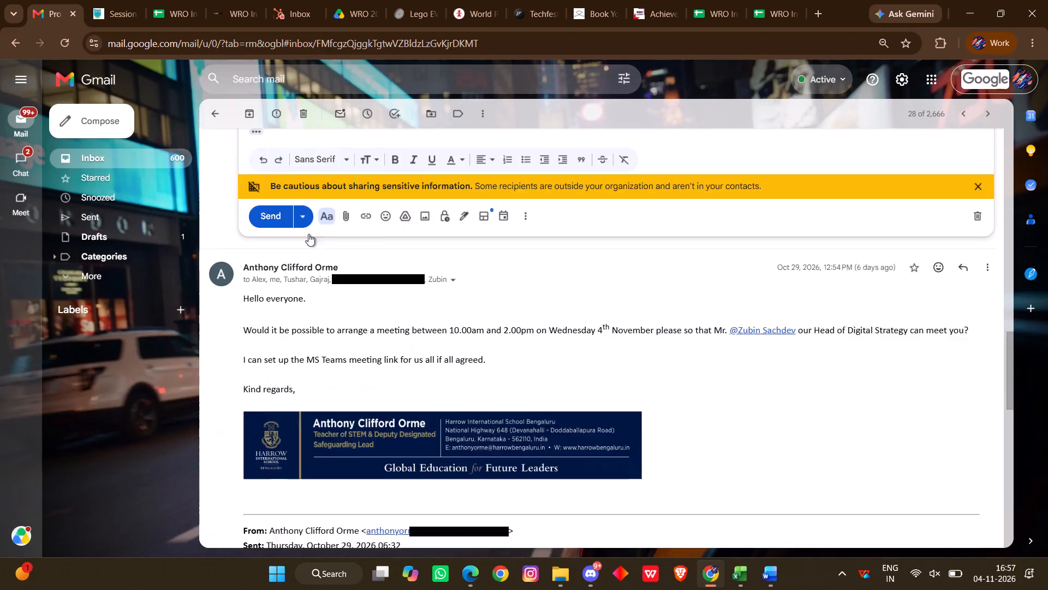
{"action": "scroll", "coordinate": [308, 234], "scroll_direction": "up", "scroll_amount": 4}
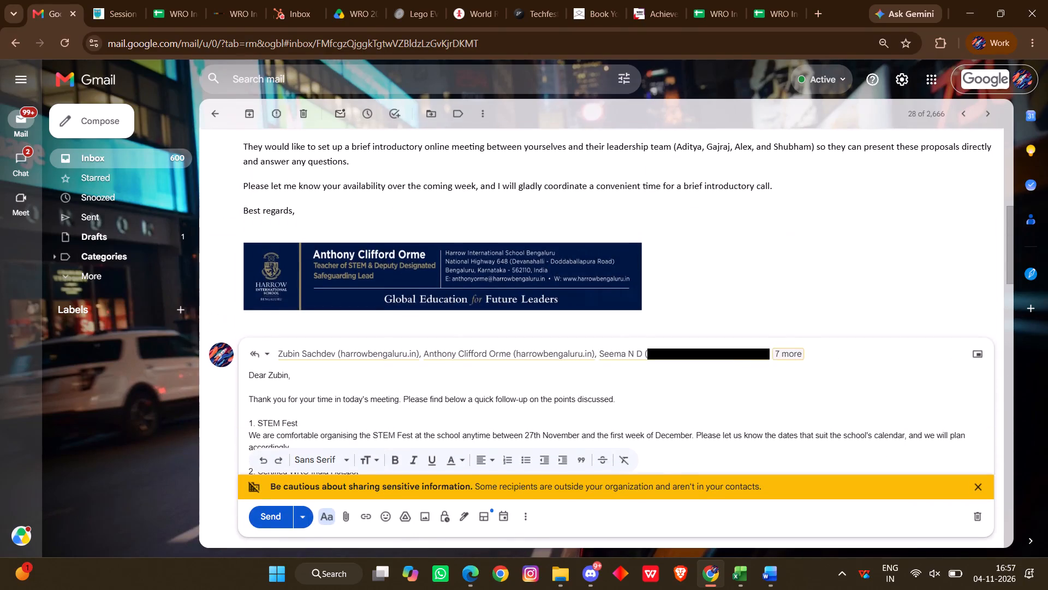
{"action": "scroll", "coordinate": [356, 370], "scroll_direction": "down", "scroll_amount": 1}
{"action": "scroll", "coordinate": [363, 302], "scroll_direction": "down", "scroll_amount": 1}
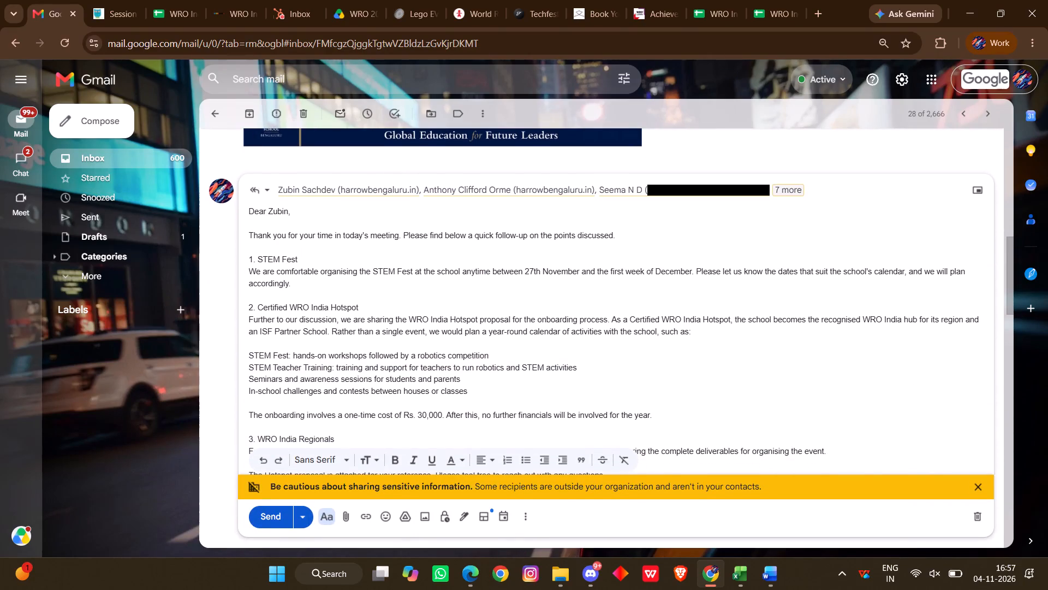
{"action": "scroll", "coordinate": [323, 309], "scroll_direction": "down", "scroll_amount": 2}
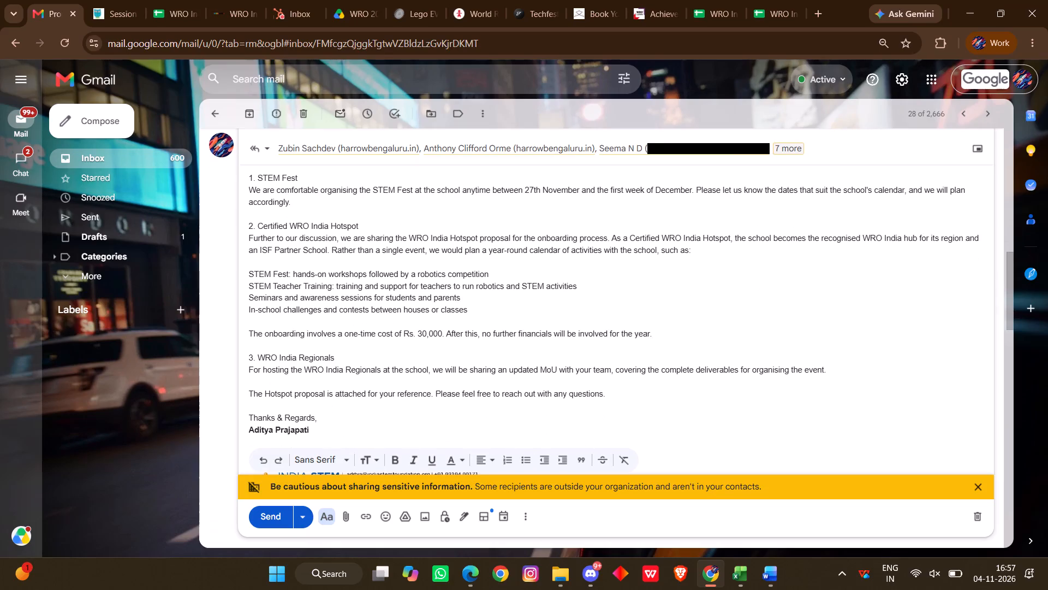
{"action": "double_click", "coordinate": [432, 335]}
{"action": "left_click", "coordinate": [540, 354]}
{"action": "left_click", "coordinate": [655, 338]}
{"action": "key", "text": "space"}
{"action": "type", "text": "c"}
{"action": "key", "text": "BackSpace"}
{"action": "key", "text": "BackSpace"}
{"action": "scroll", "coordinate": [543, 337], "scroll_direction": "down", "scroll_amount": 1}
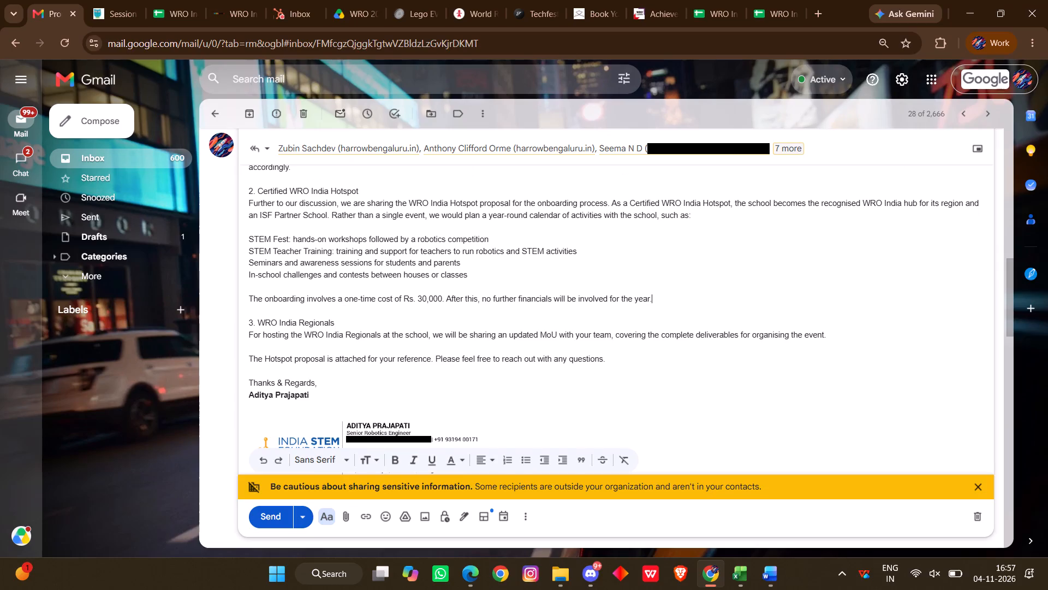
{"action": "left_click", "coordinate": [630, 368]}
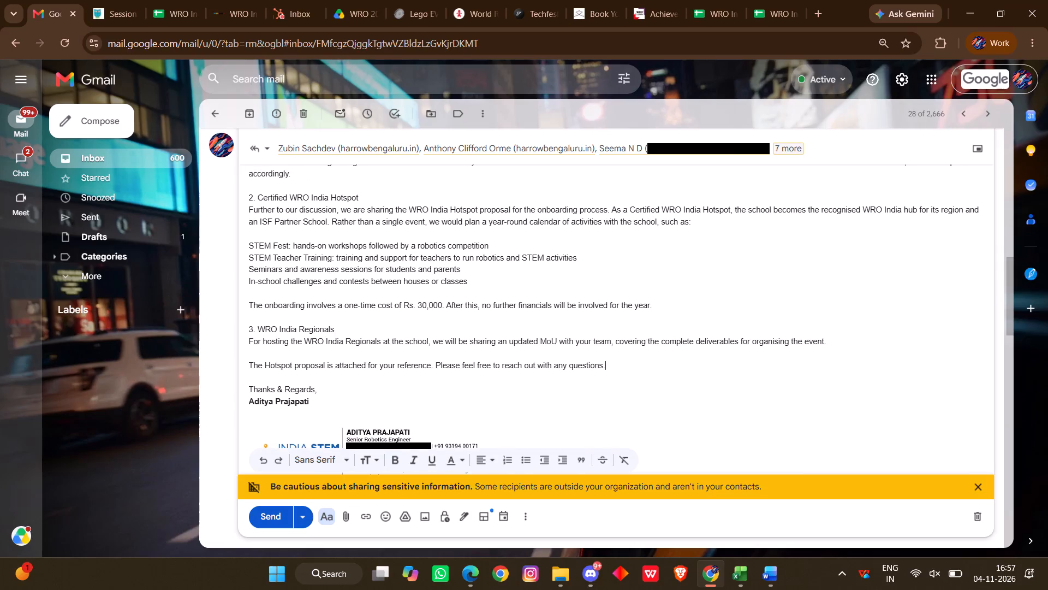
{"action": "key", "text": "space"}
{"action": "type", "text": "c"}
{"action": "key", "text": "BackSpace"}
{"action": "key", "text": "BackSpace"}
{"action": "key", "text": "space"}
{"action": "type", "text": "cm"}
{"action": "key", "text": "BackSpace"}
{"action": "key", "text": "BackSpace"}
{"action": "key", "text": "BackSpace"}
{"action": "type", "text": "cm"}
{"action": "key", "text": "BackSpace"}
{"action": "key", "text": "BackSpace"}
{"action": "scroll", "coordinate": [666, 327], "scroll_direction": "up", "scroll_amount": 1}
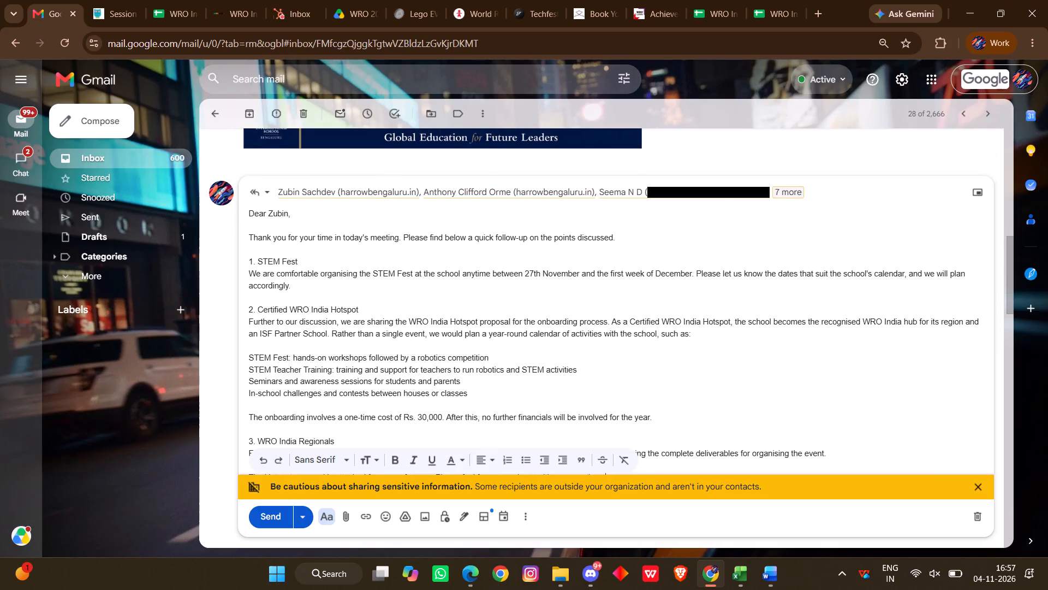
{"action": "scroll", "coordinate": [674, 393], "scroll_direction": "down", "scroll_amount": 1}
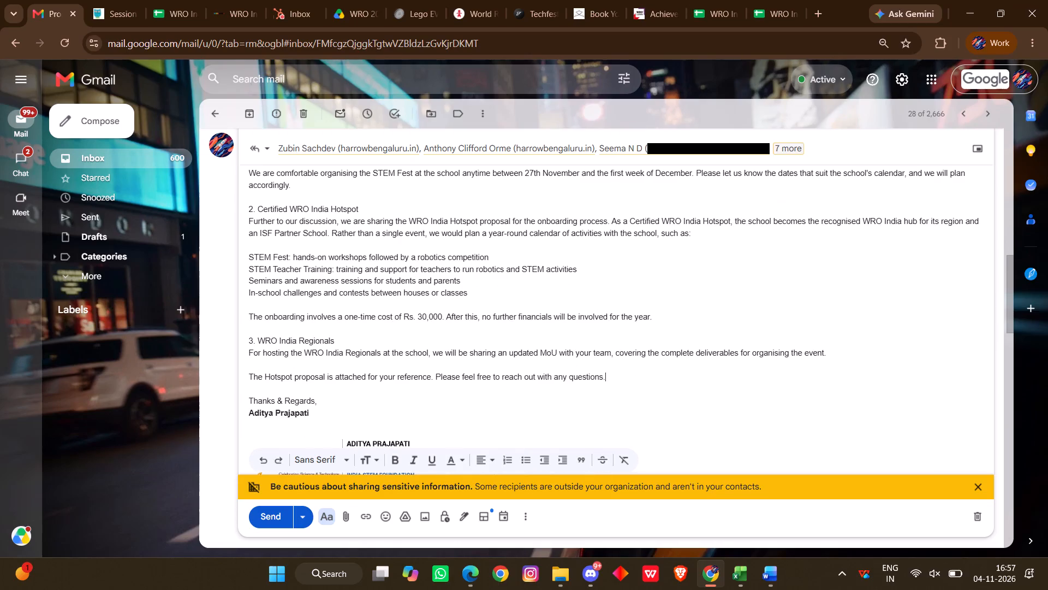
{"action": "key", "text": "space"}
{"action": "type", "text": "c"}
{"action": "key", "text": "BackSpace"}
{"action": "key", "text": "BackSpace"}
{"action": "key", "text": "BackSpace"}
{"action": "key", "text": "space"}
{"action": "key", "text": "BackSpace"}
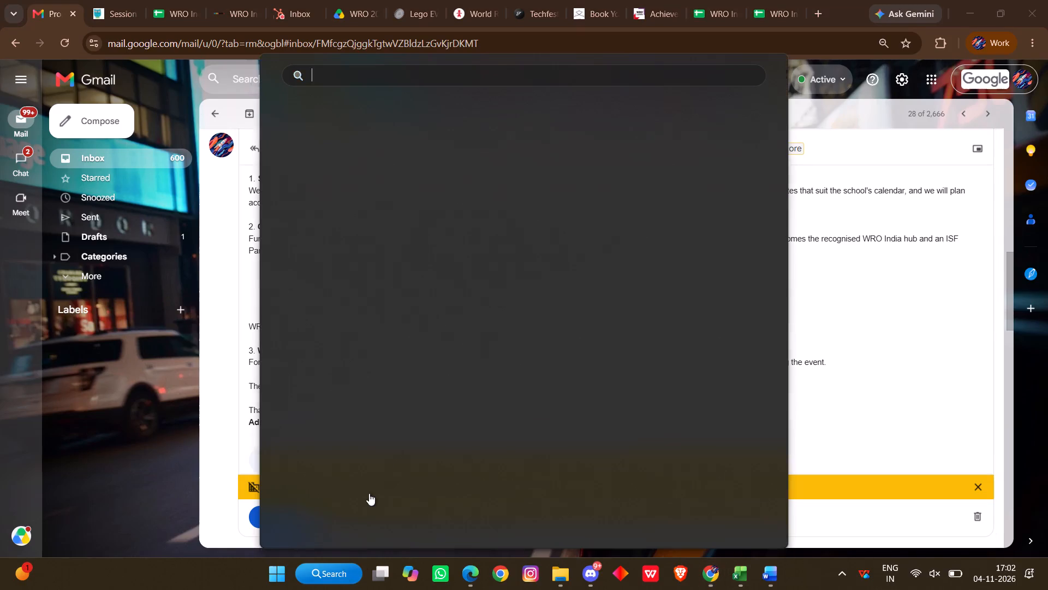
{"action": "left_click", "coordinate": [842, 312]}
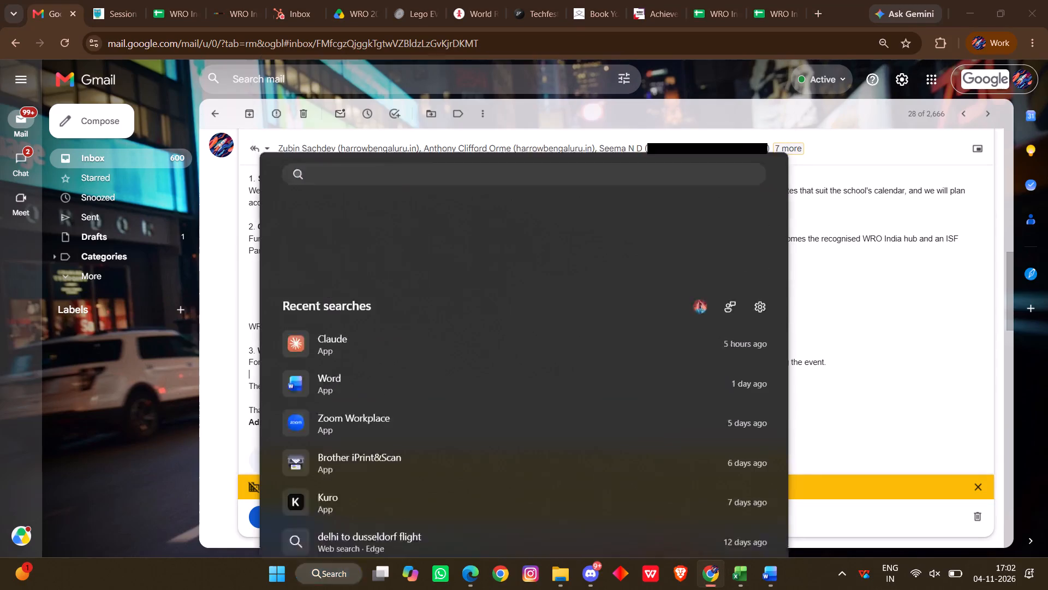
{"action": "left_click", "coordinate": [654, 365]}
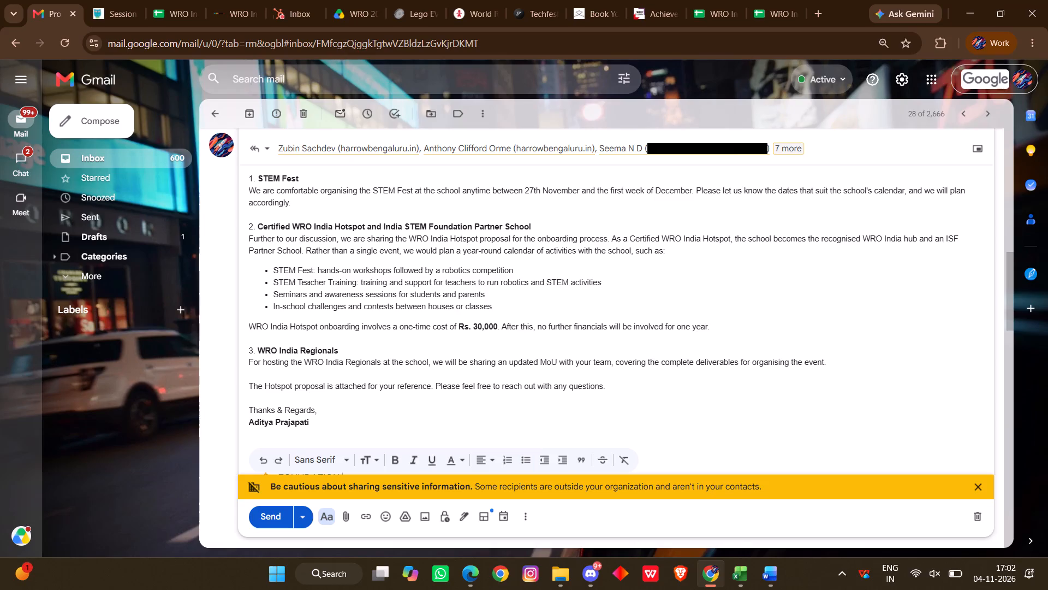
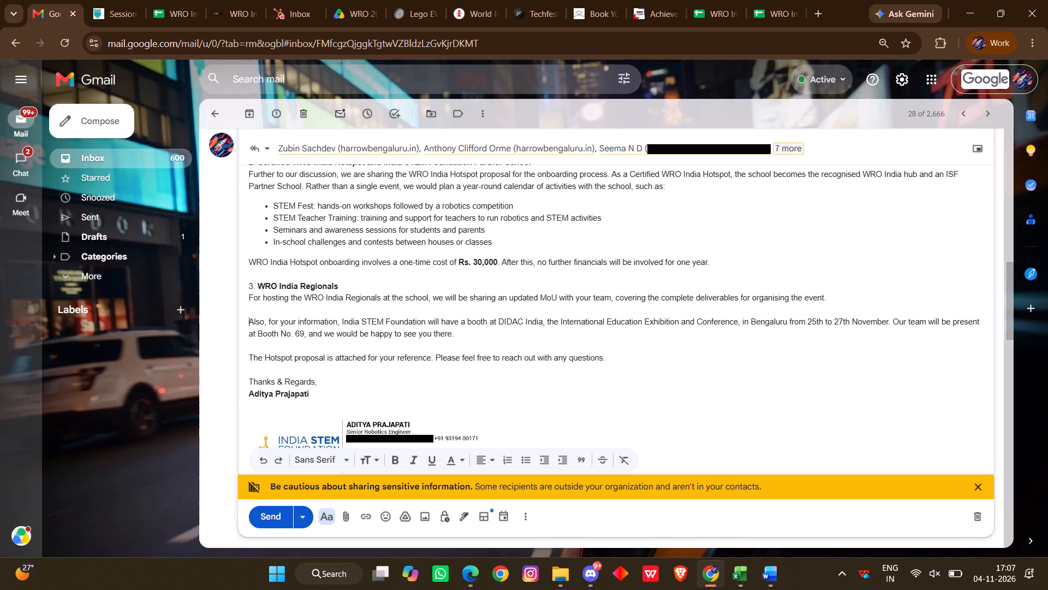
Search the web for DIDAC in a new browser tab.
{"action": "left_click", "coordinate": [821, 14]}
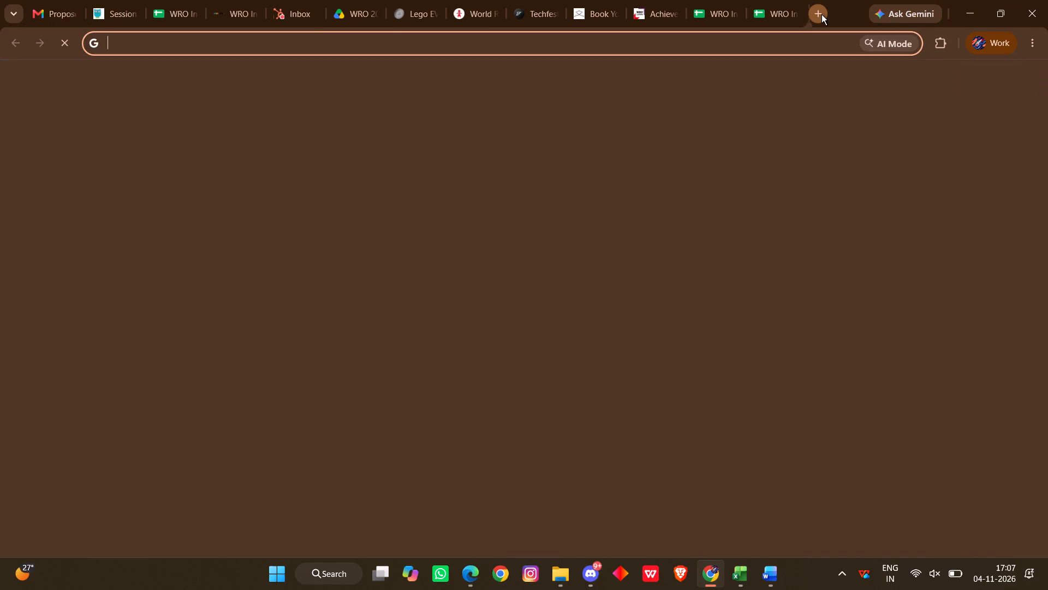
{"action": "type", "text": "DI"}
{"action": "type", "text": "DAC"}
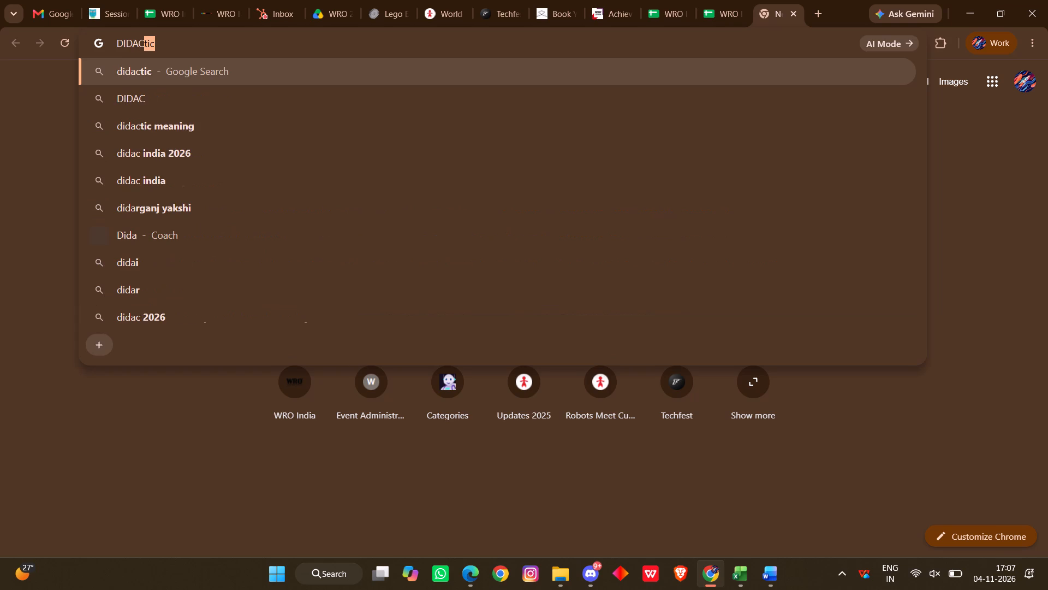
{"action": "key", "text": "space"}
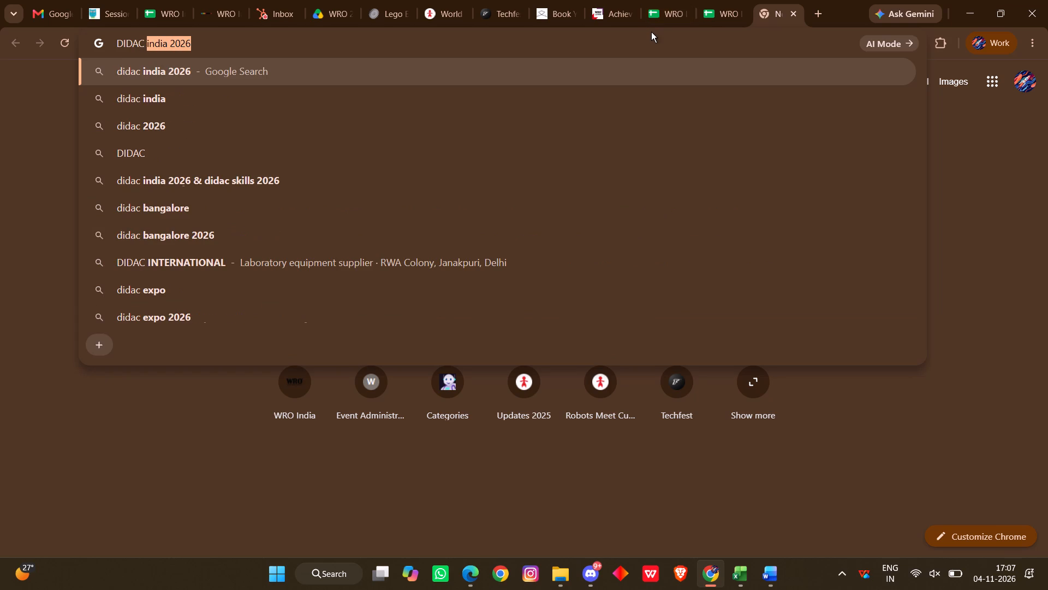
Search Google for "didac bangalore" and examine the results and AI overview for the event's name, dates and venue.
{"action": "left_click", "coordinate": [342, 217]}
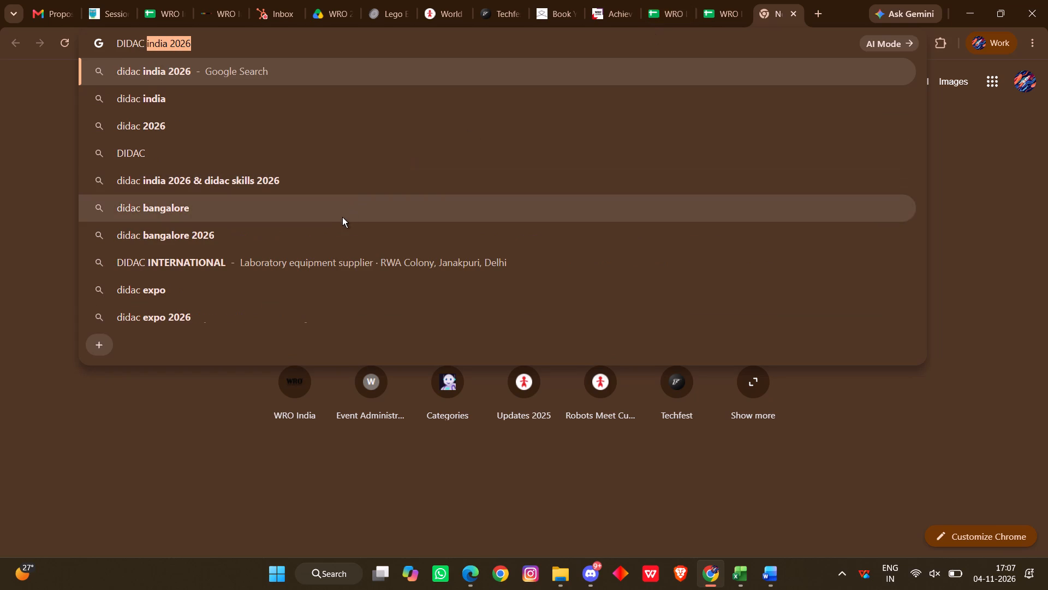
{"action": "scroll", "coordinate": [252, 303], "scroll_direction": "down", "scroll_amount": 1}
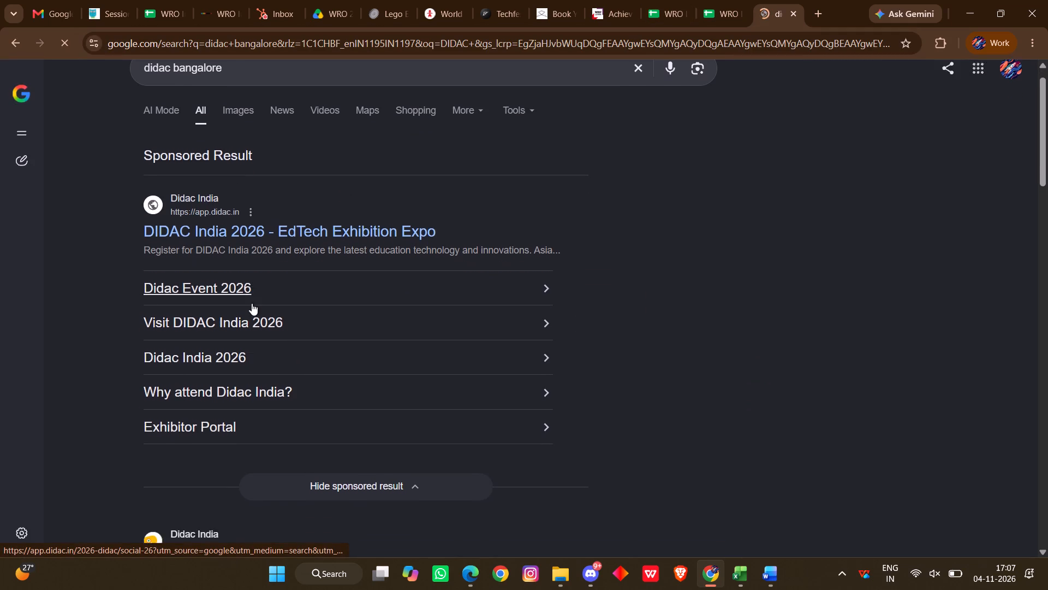
{"action": "scroll", "coordinate": [252, 303], "scroll_direction": "down", "scroll_amount": 2}
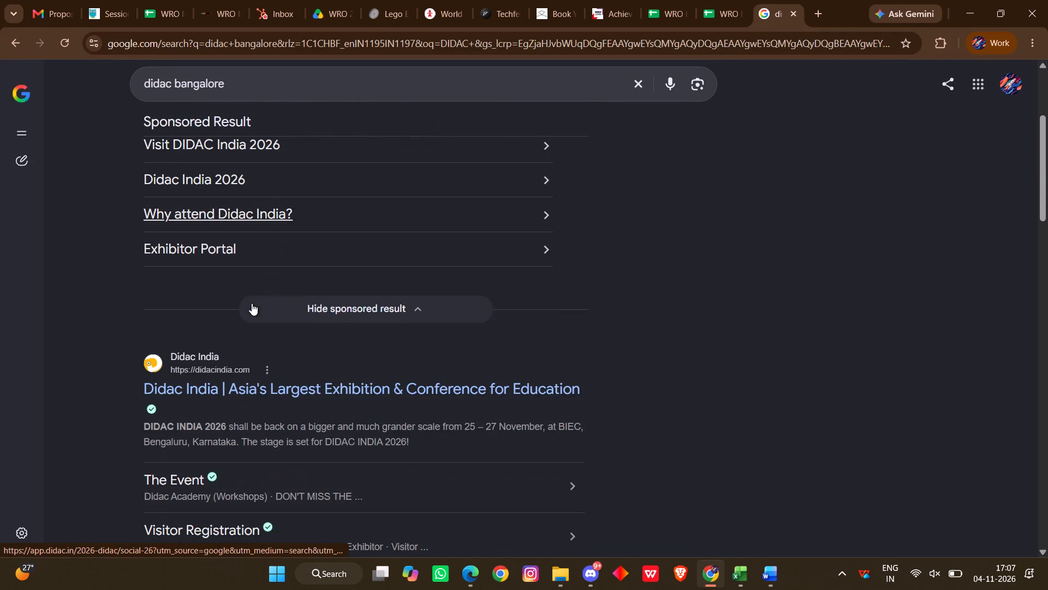
{"action": "scroll", "coordinate": [252, 303], "scroll_direction": "down", "scroll_amount": 1}
{"action": "scroll", "coordinate": [242, 411], "scroll_direction": "down", "scroll_amount": 5}
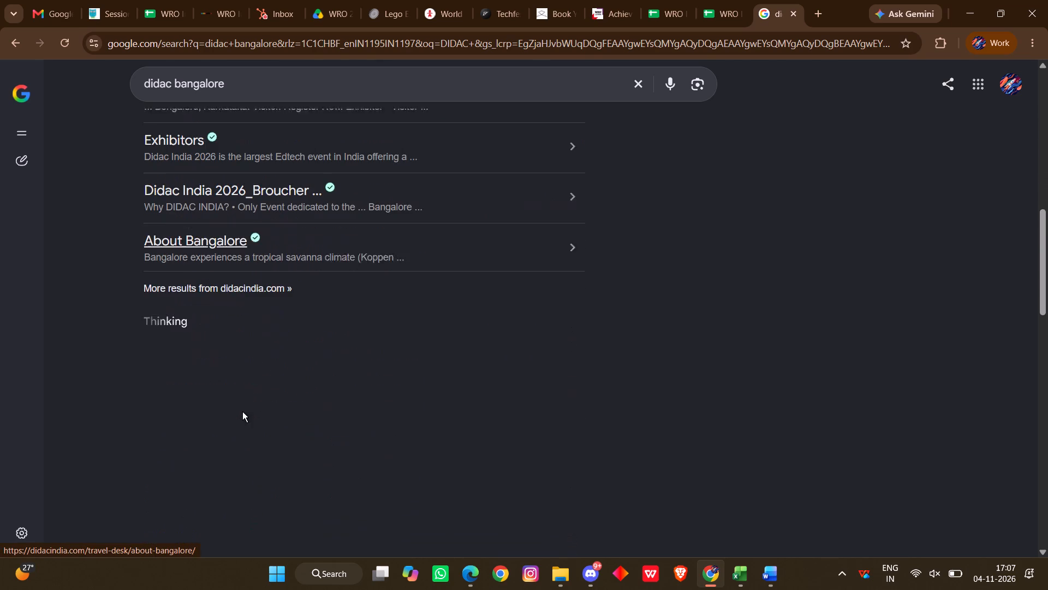
{"action": "scroll", "coordinate": [242, 411], "scroll_direction": "down", "scroll_amount": 2}
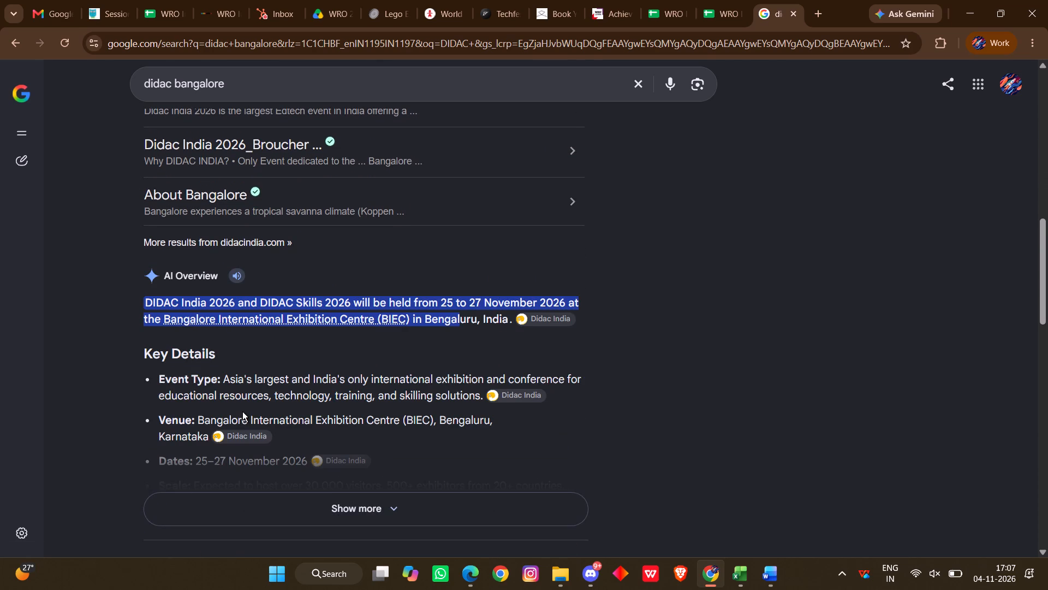
{"action": "scroll", "coordinate": [242, 411], "scroll_direction": "down", "scroll_amount": 1}
{"action": "scroll", "coordinate": [245, 466], "scroll_direction": "down", "scroll_amount": 1}
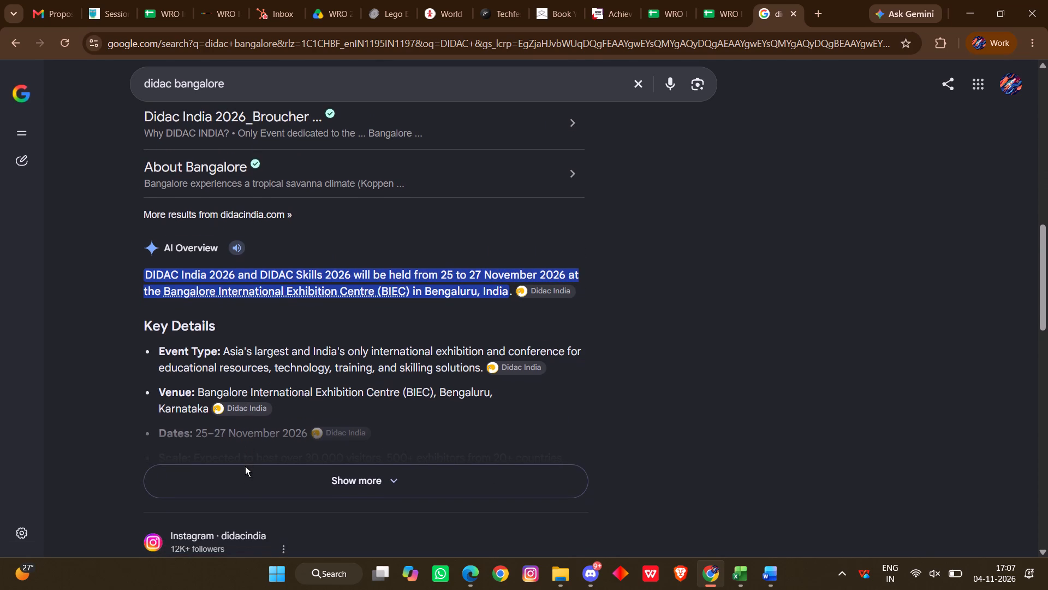
{"action": "scroll", "coordinate": [245, 466], "scroll_direction": "down", "scroll_amount": 3}
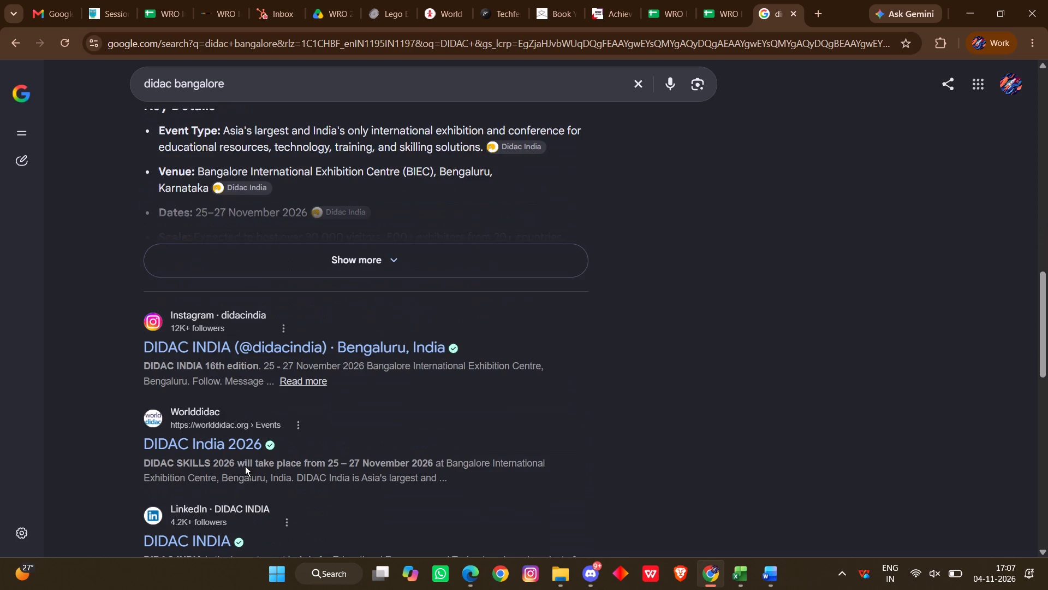
{"action": "scroll", "coordinate": [245, 466], "scroll_direction": "up", "scroll_amount": 3}
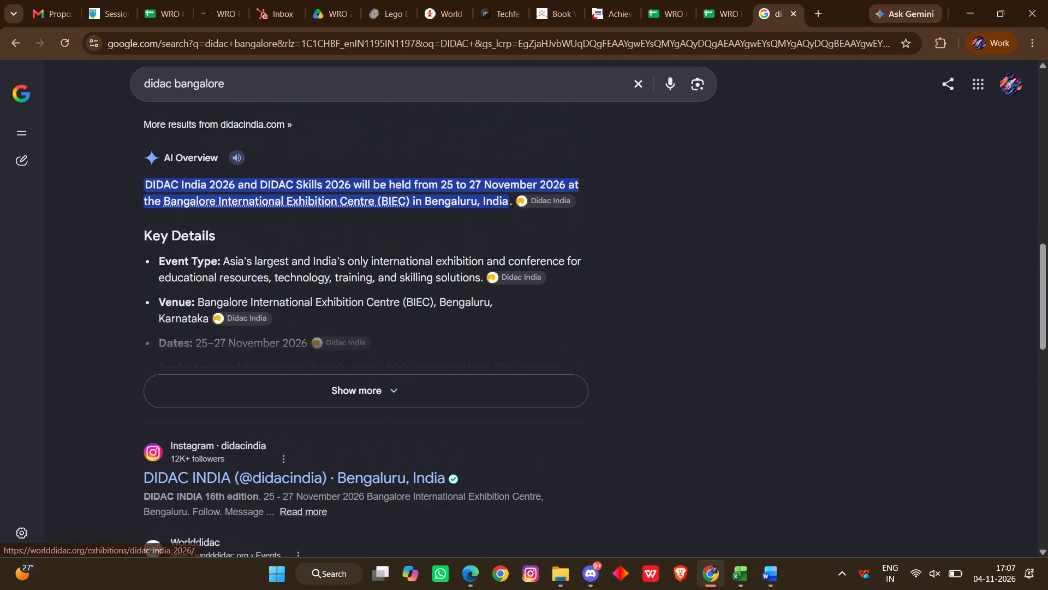
{"action": "scroll", "coordinate": [245, 466], "scroll_direction": "up", "scroll_amount": 1}
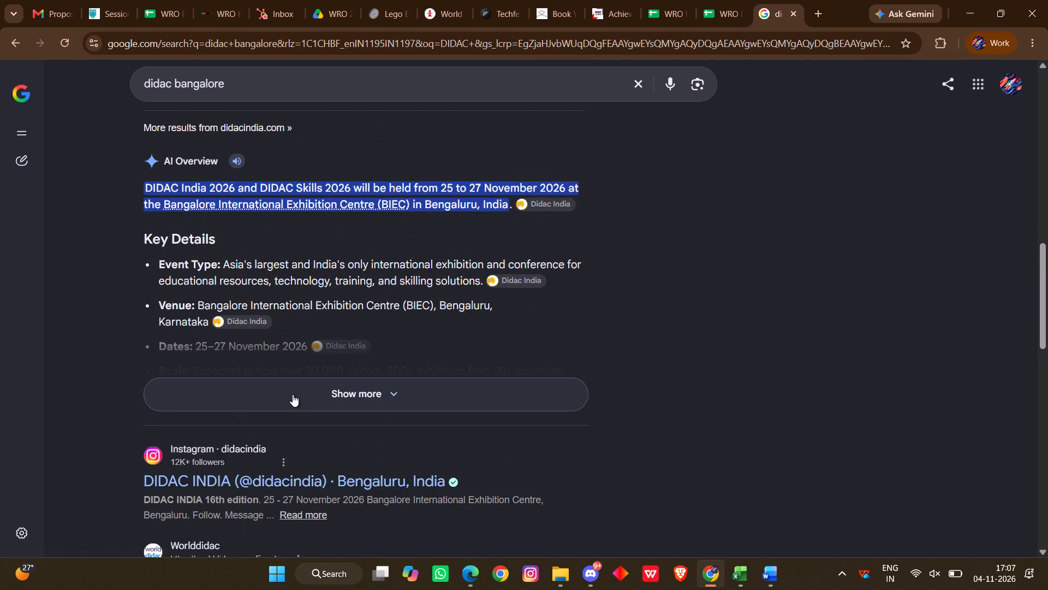
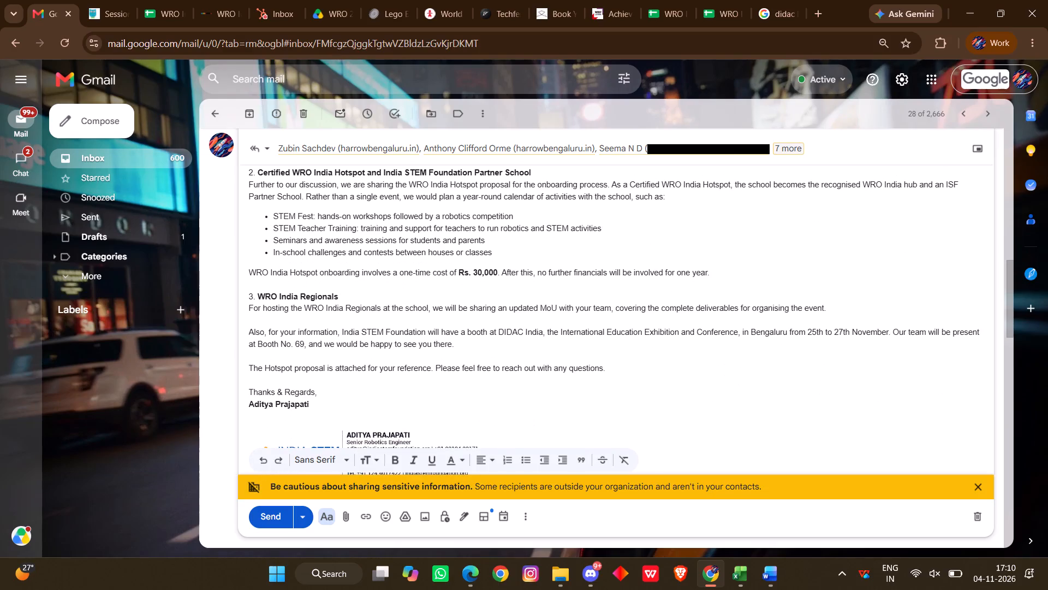
Bold "27th November and the first week of December" in the STEM Fest section of the draft reply.
{"action": "scroll", "coordinate": [520, 304], "scroll_direction": "up", "scroll_amount": 2}
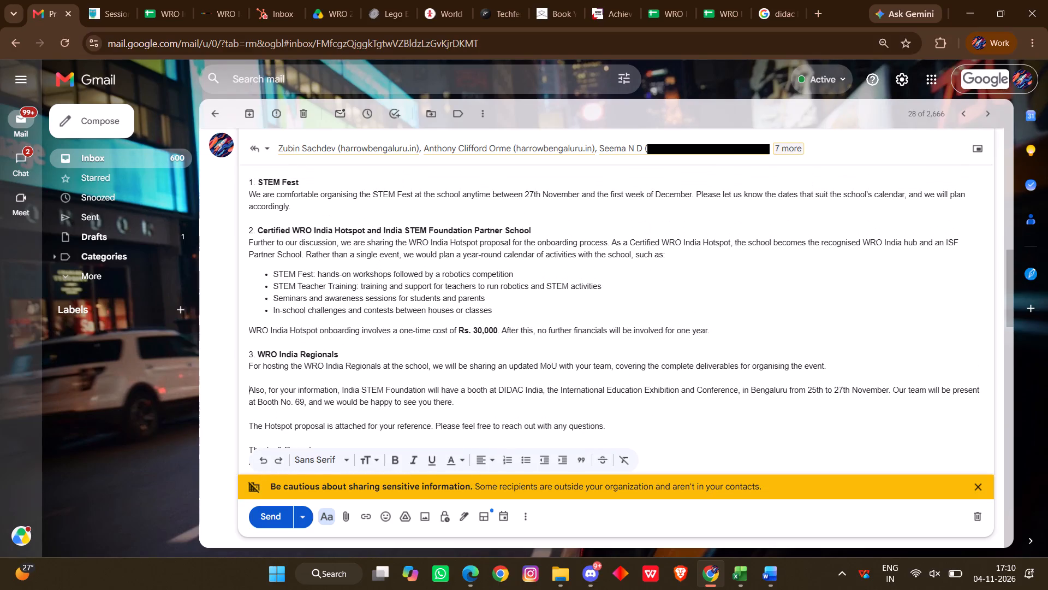
{"action": "left_click_drag", "start_coordinate": [525, 193], "coordinate": [673, 196]}
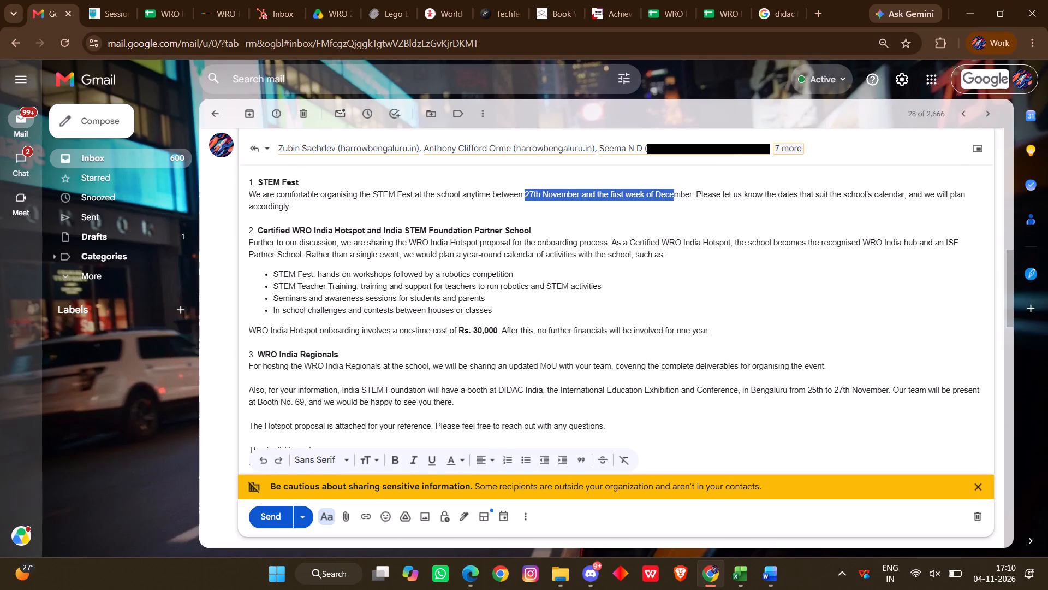
{"action": "left_click_drag", "start_coordinate": [673, 196], "coordinate": [693, 195]}
{"action": "left_click_drag", "start_coordinate": [693, 195], "coordinate": [692, 194]}
{"action": "key", "text": "ctrl+b"}
{"action": "left_click", "coordinate": [698, 303]}
{"action": "scroll", "coordinate": [698, 303], "scroll_direction": "up", "scroll_amount": 1}
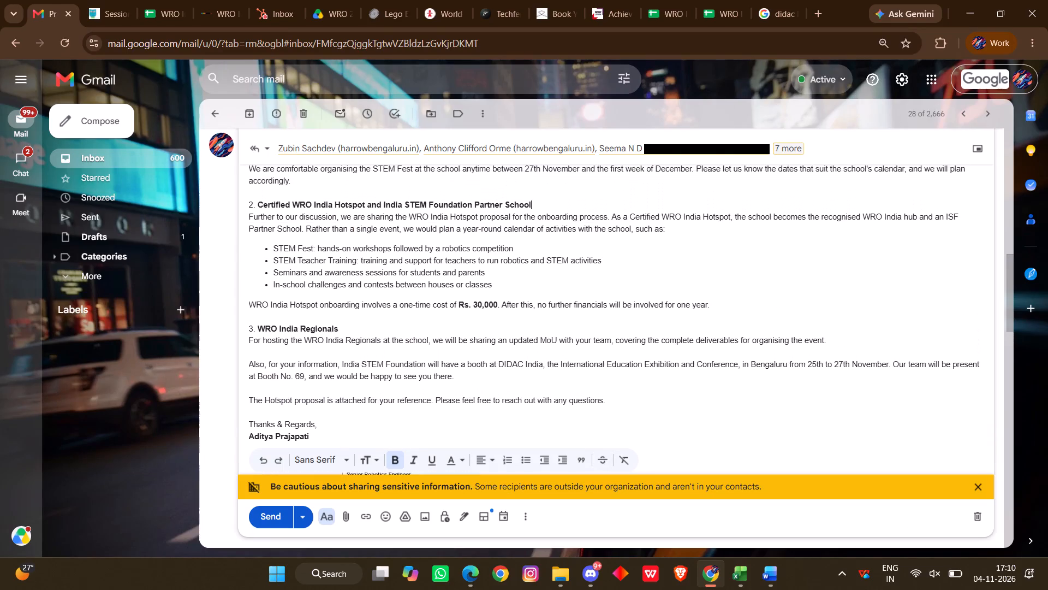
{"action": "scroll", "coordinate": [680, 351], "scroll_direction": "up", "scroll_amount": 1}
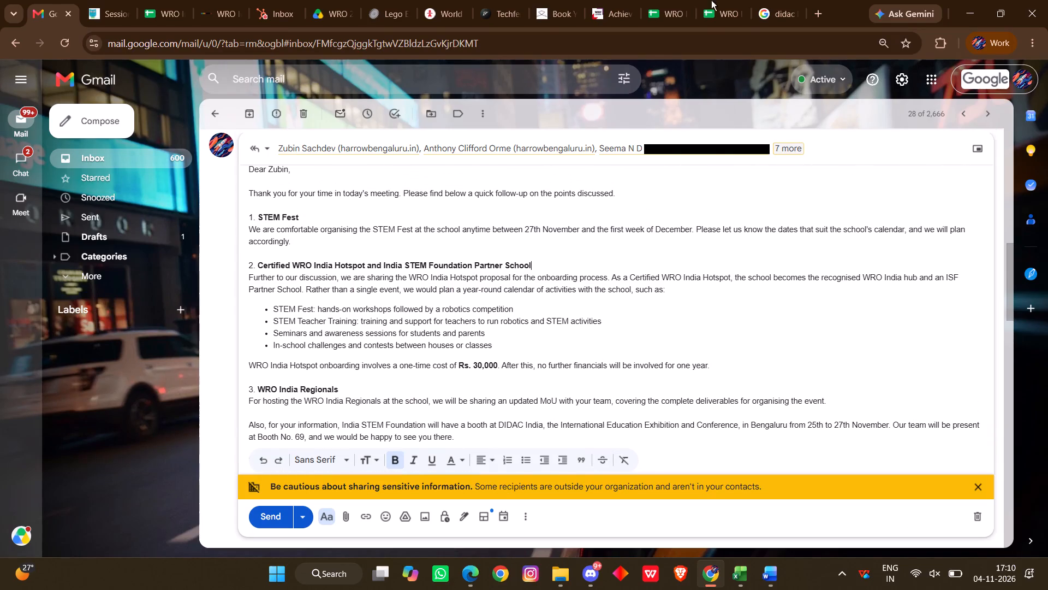
Return to the "didac bangalore" search results and expand the AI overview to examine the event's type, venue, dates and scale.
{"action": "left_click", "coordinate": [782, 0]}
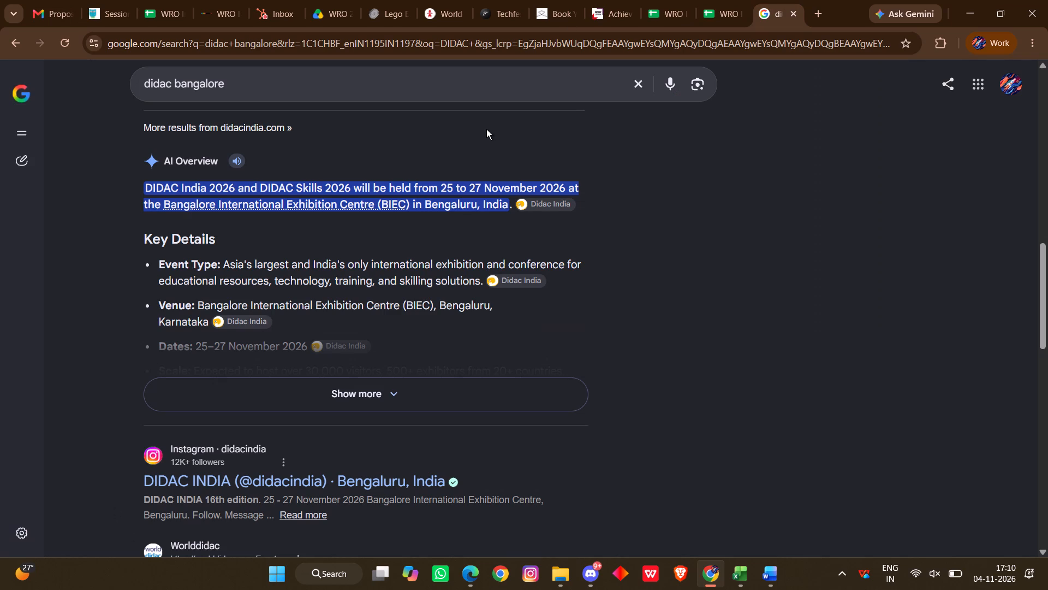
{"action": "scroll", "coordinate": [472, 168], "scroll_direction": "down", "scroll_amount": 1}
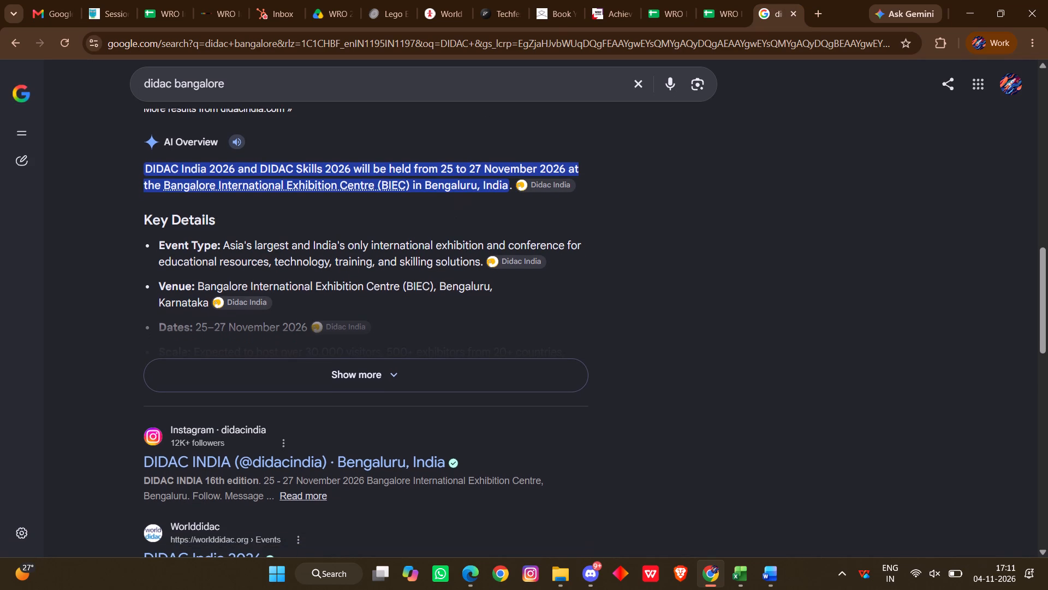
{"action": "left_click", "coordinate": [434, 363]}
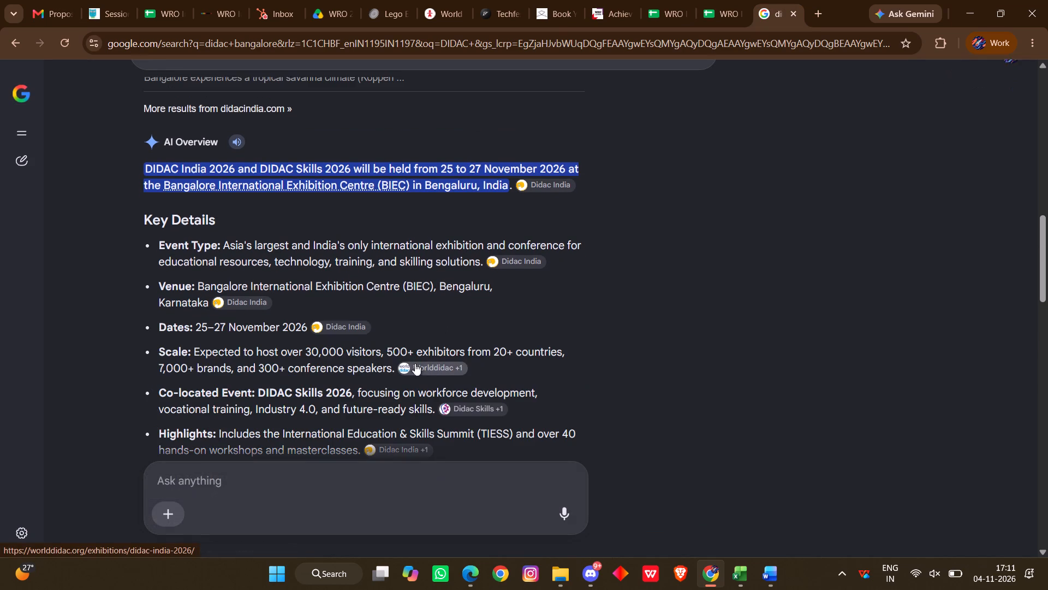
{"action": "scroll", "coordinate": [425, 308], "scroll_direction": "down", "scroll_amount": 1}
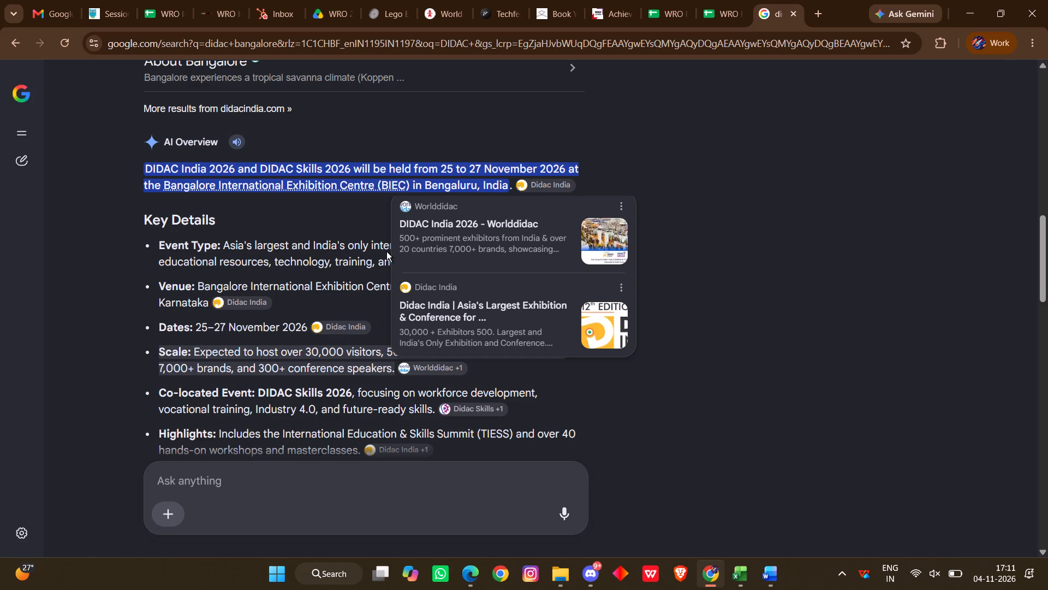
{"action": "triple_click", "coordinate": [386, 263]}
{"action": "left_click", "coordinate": [389, 282]}
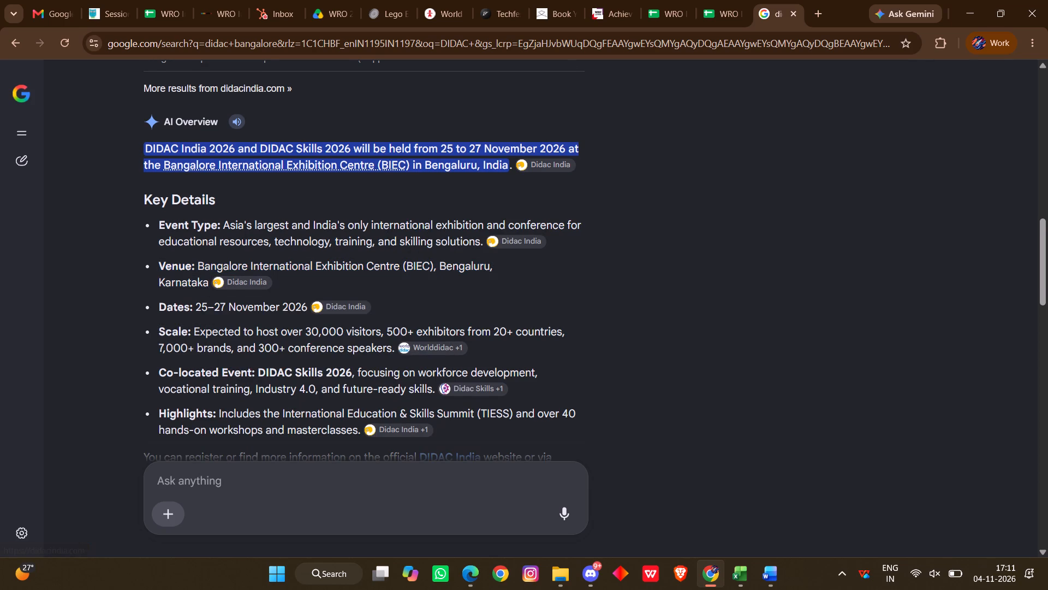
{"action": "scroll", "coordinate": [317, 264], "scroll_direction": "up", "scroll_amount": 1}
{"action": "scroll", "coordinate": [317, 264], "scroll_direction": "down", "scroll_amount": 2}
{"action": "scroll", "coordinate": [317, 264], "scroll_direction": "up", "scroll_amount": 2}
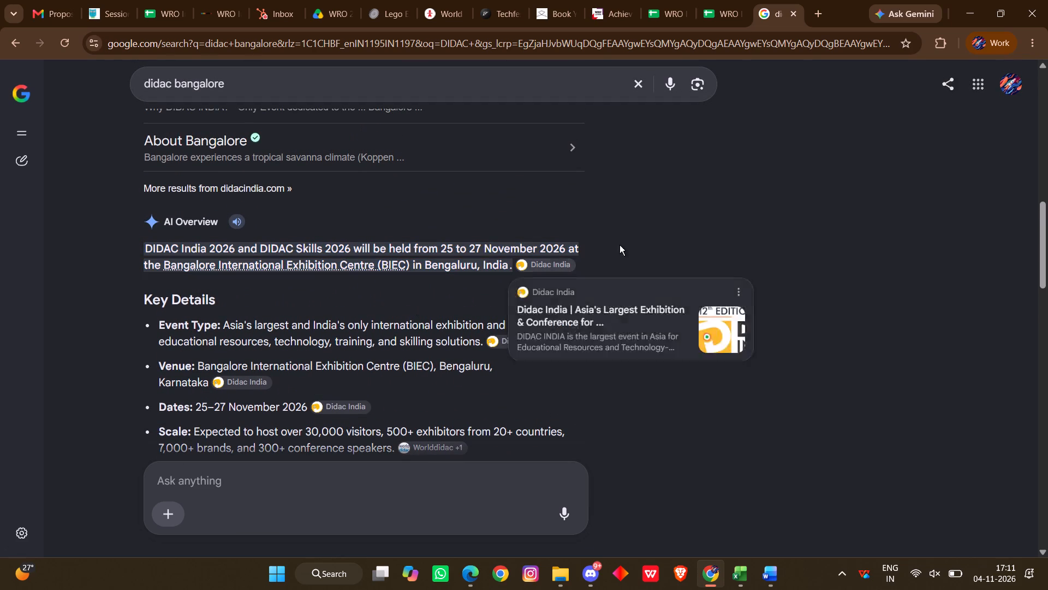
View the Bangalore International Exhibition Centre's place details and look through its photo gallery, closing both when done.
{"action": "left_click", "coordinate": [336, 262]}
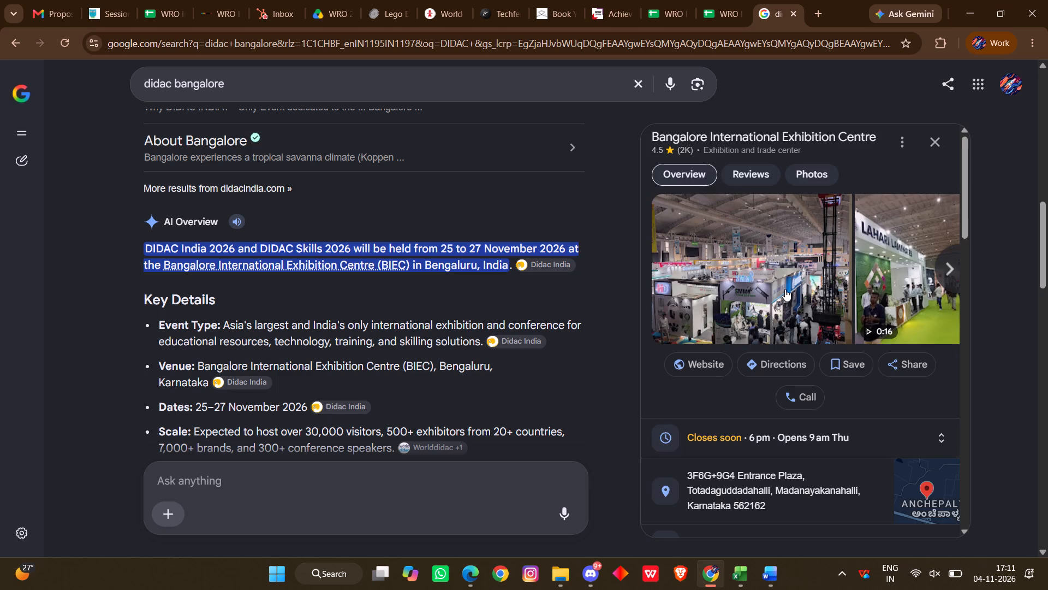
{"action": "left_click", "coordinate": [785, 289]}
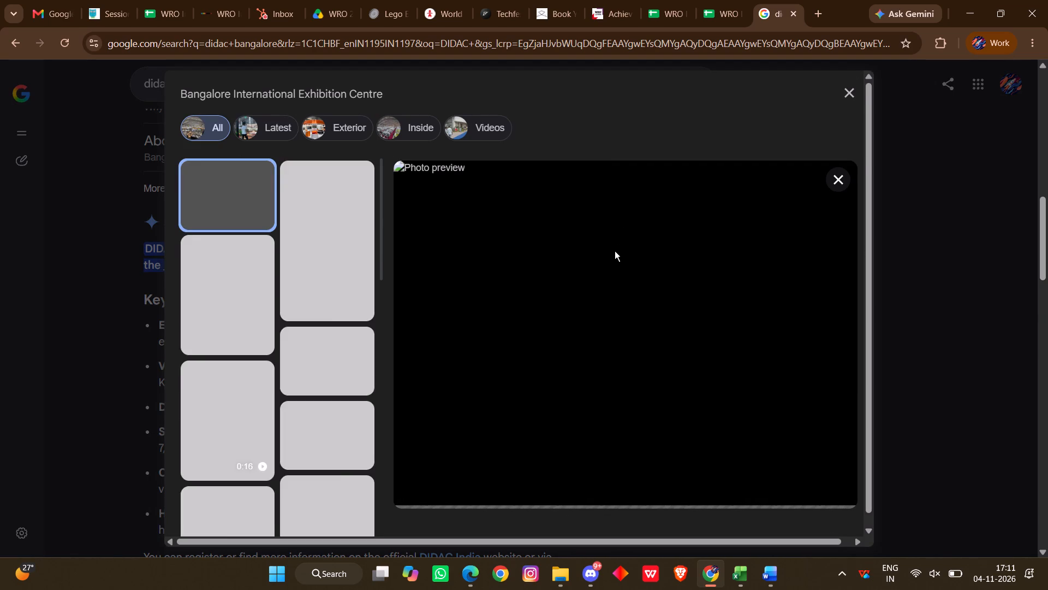
{"action": "scroll", "coordinate": [364, 379], "scroll_direction": "down", "scroll_amount": 2}
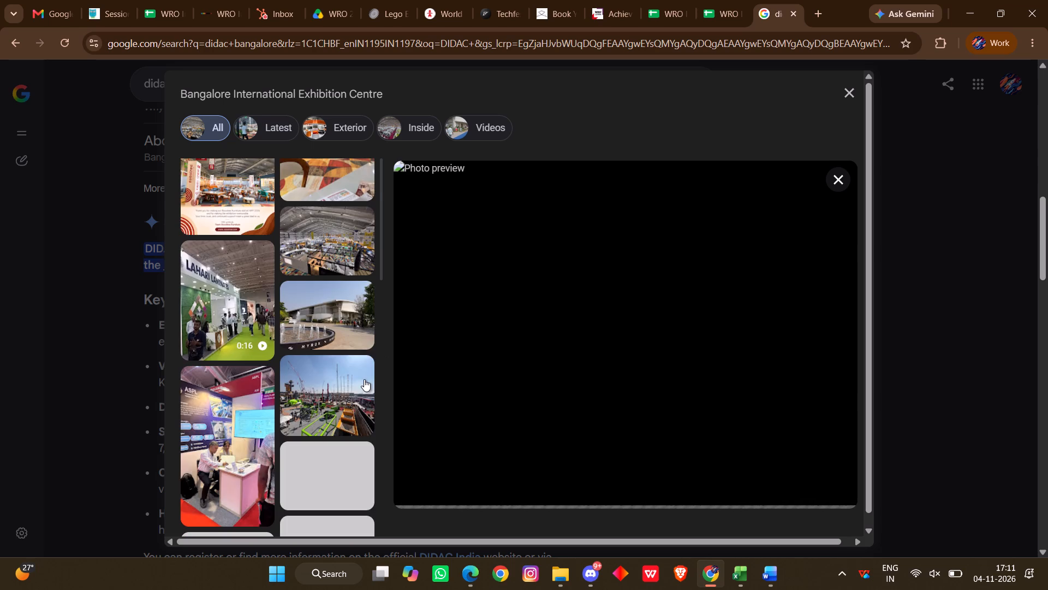
{"action": "scroll", "coordinate": [301, 389], "scroll_direction": "down", "scroll_amount": 1}
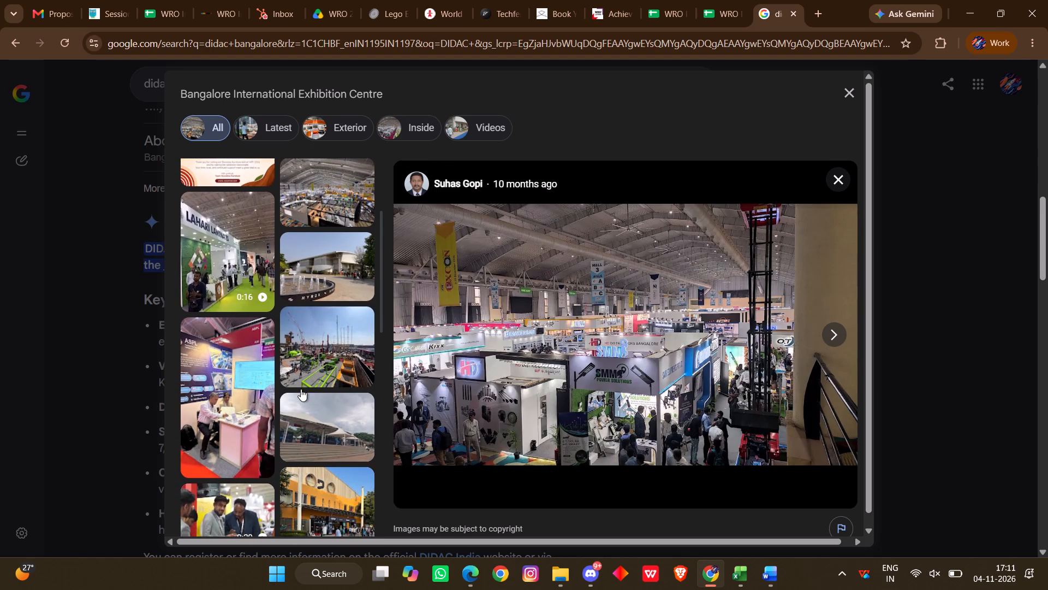
{"action": "scroll", "coordinate": [301, 389], "scroll_direction": "down", "scroll_amount": 1}
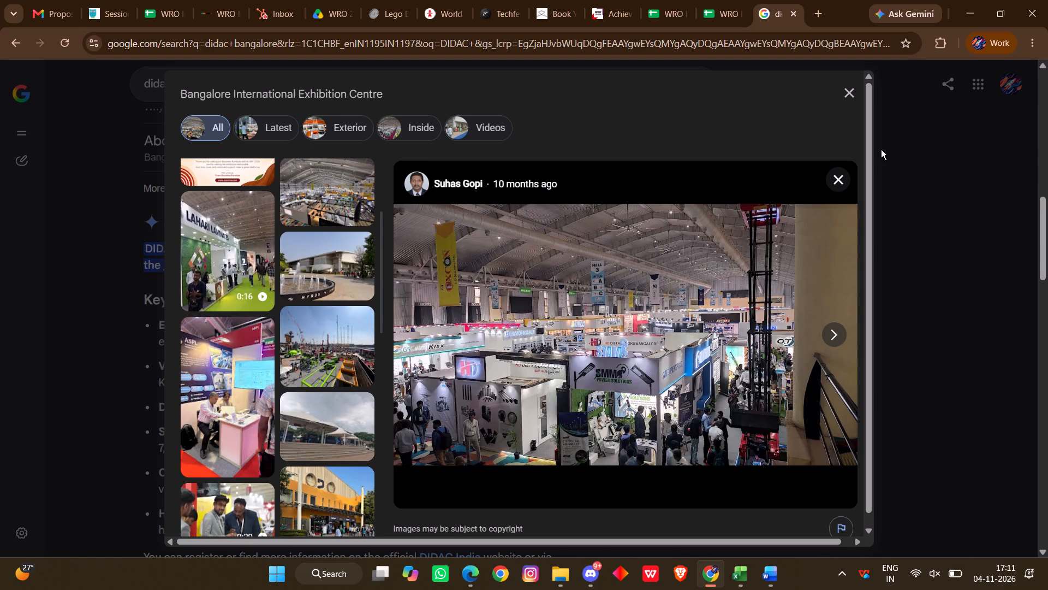
{"action": "left_click", "coordinate": [845, 96]}
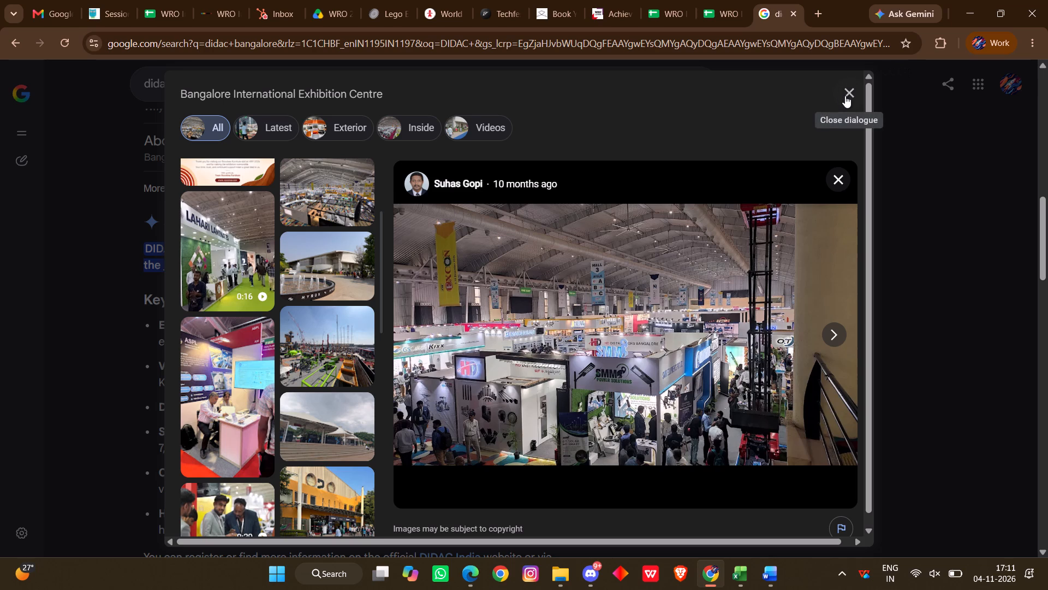
{"action": "scroll", "coordinate": [499, 284], "scroll_direction": "up", "scroll_amount": 1}
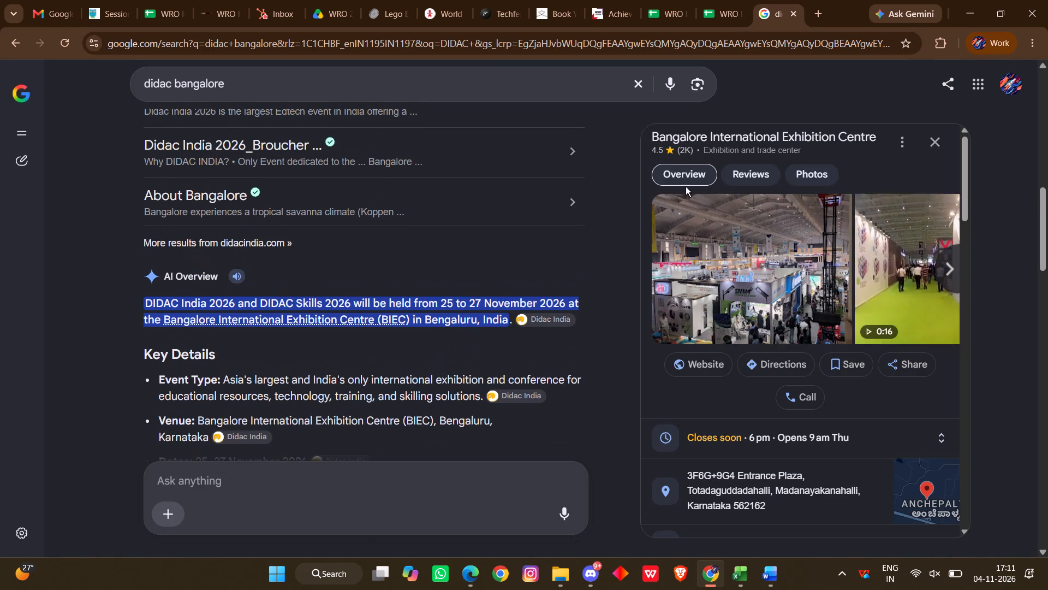
{"action": "scroll", "coordinate": [717, 174], "scroll_direction": "up", "scroll_amount": 2}
{"action": "scroll", "coordinate": [509, 181], "scroll_direction": "up", "scroll_amount": 2}
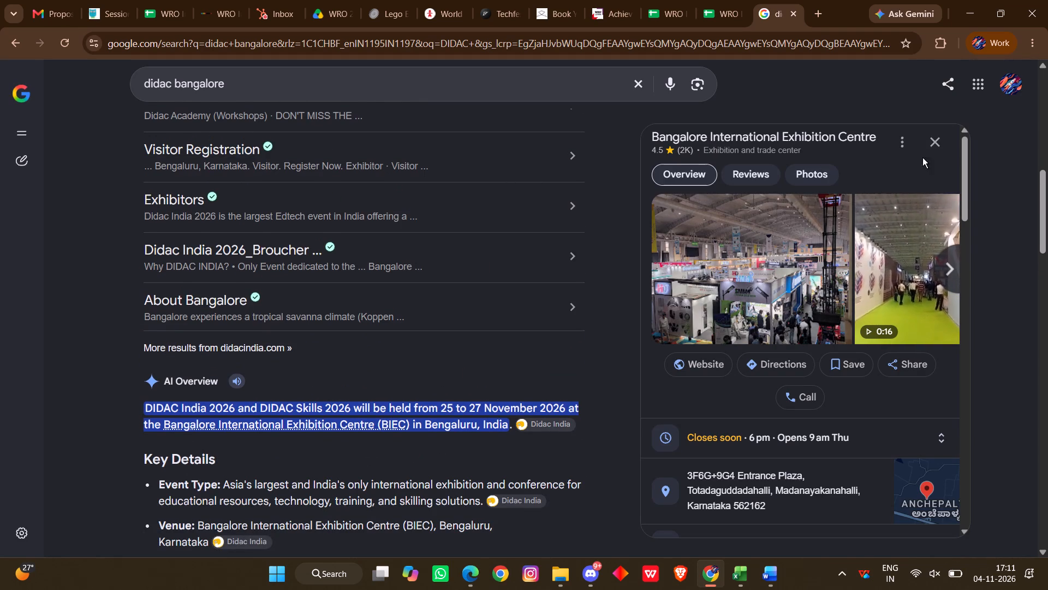
{"action": "left_click", "coordinate": [941, 144]}
Browse the image results for "didac bangalore" and preview the Didac India 2026 brochure's exhibition hall photo.
{"action": "scroll", "coordinate": [518, 267], "scroll_direction": "up", "scroll_amount": 4}
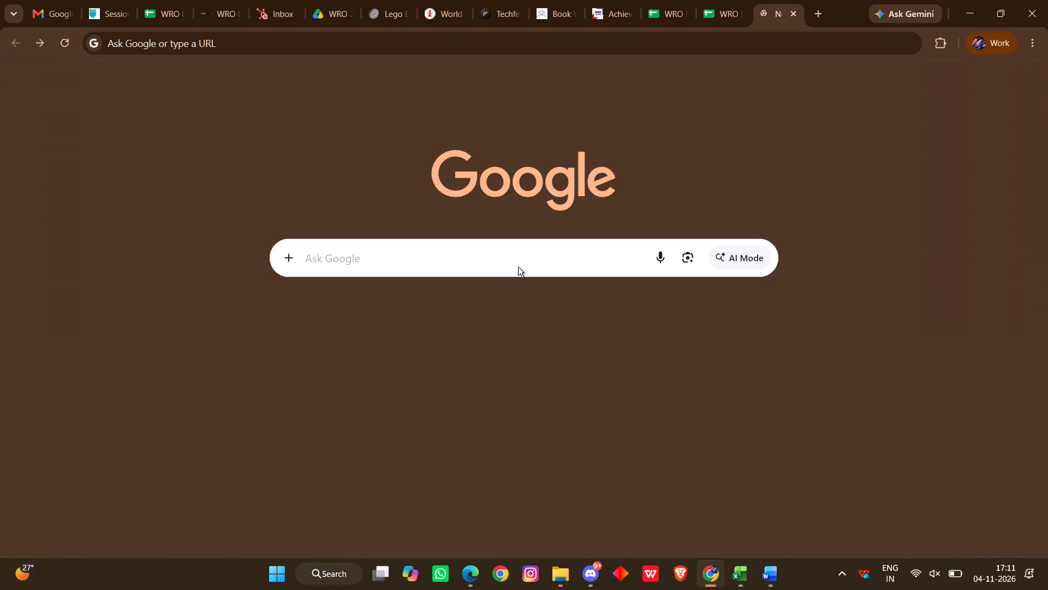
{"action": "scroll", "coordinate": [518, 267], "scroll_direction": "up", "scroll_amount": 3}
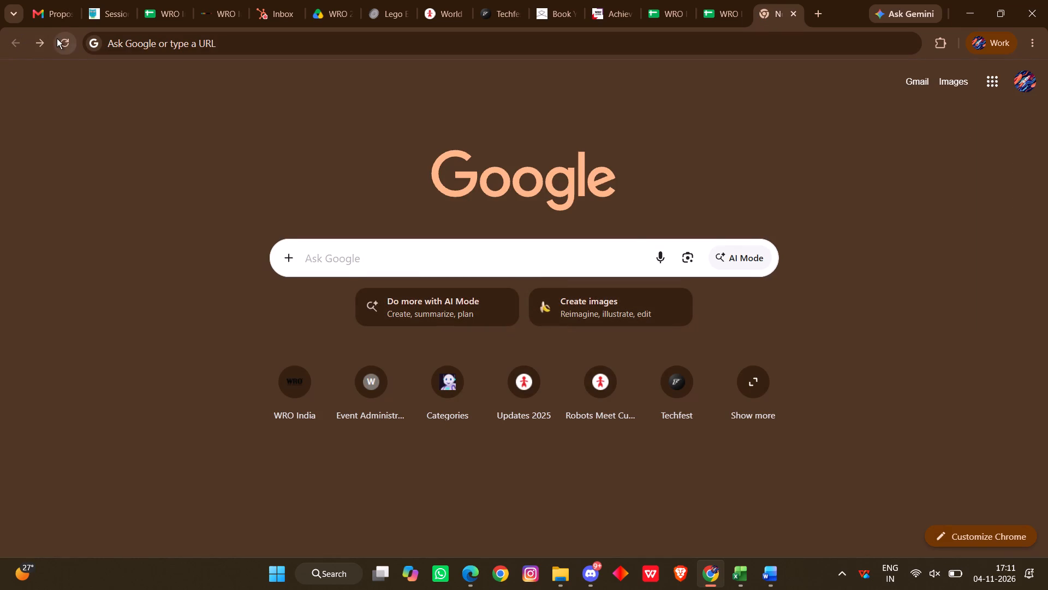
{"action": "left_click", "coordinate": [57, 39]}
{"action": "left_click", "coordinate": [44, 41]}
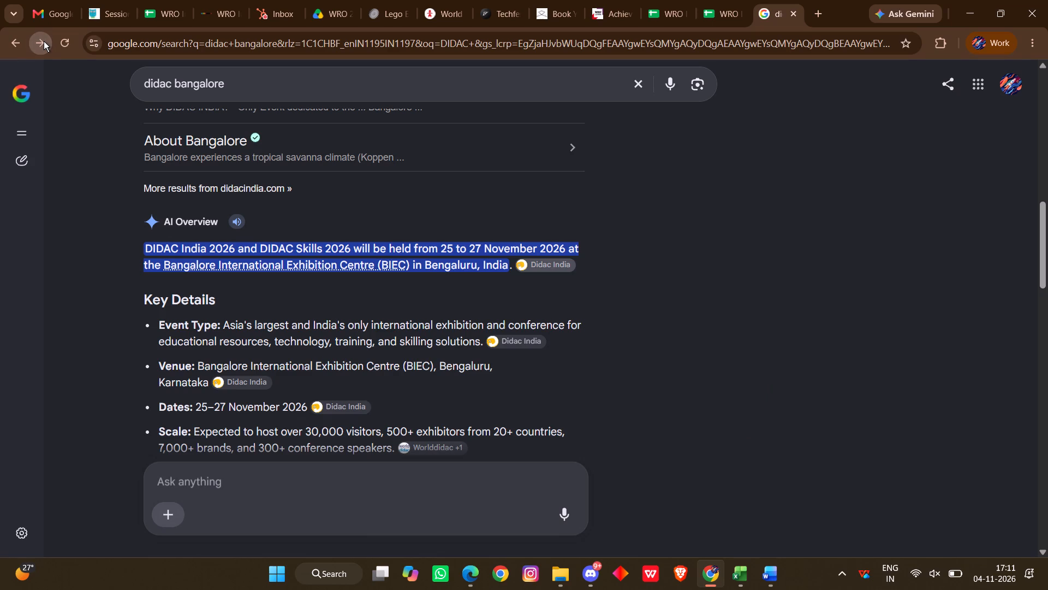
{"action": "scroll", "coordinate": [231, 205], "scroll_direction": "up", "scroll_amount": 3}
{"action": "scroll", "coordinate": [265, 294], "scroll_direction": "up", "scroll_amount": 7}
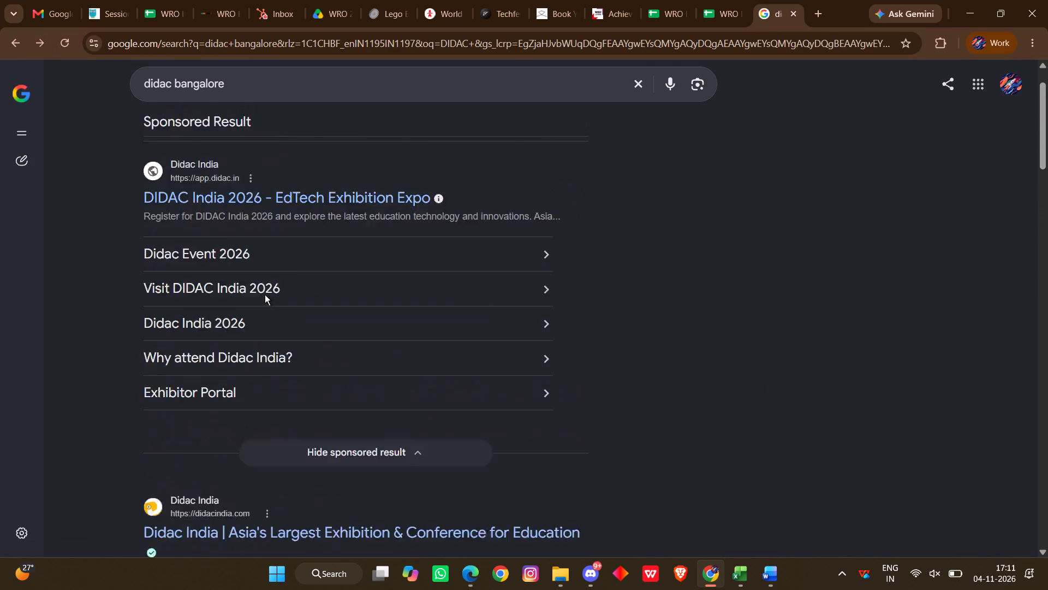
{"action": "scroll", "coordinate": [265, 294], "scroll_direction": "up", "scroll_amount": 2}
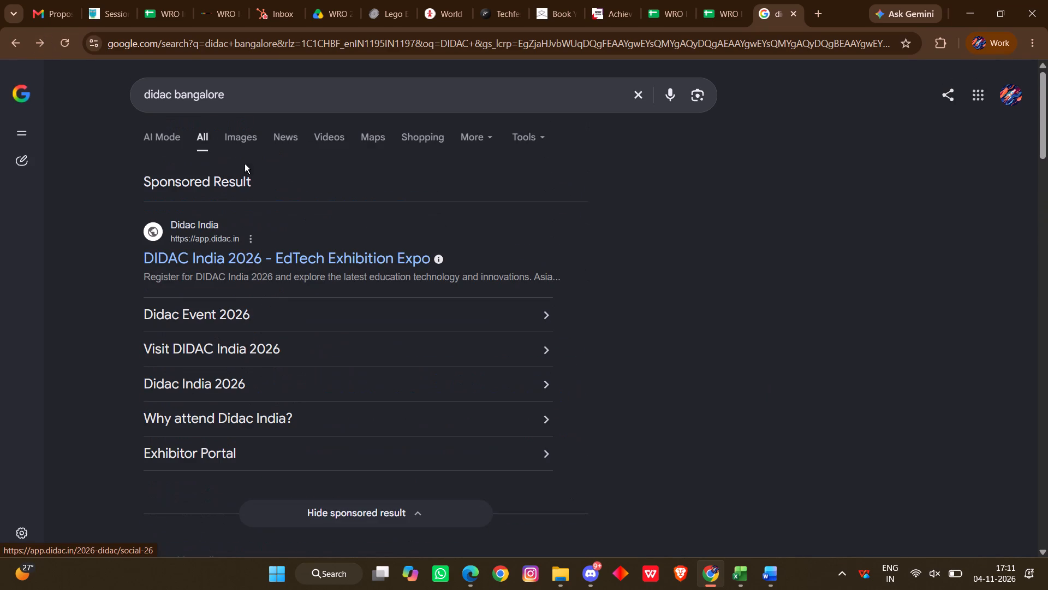
{"action": "left_click", "coordinate": [233, 144]}
{"action": "scroll", "coordinate": [276, 309], "scroll_direction": "down", "scroll_amount": 1}
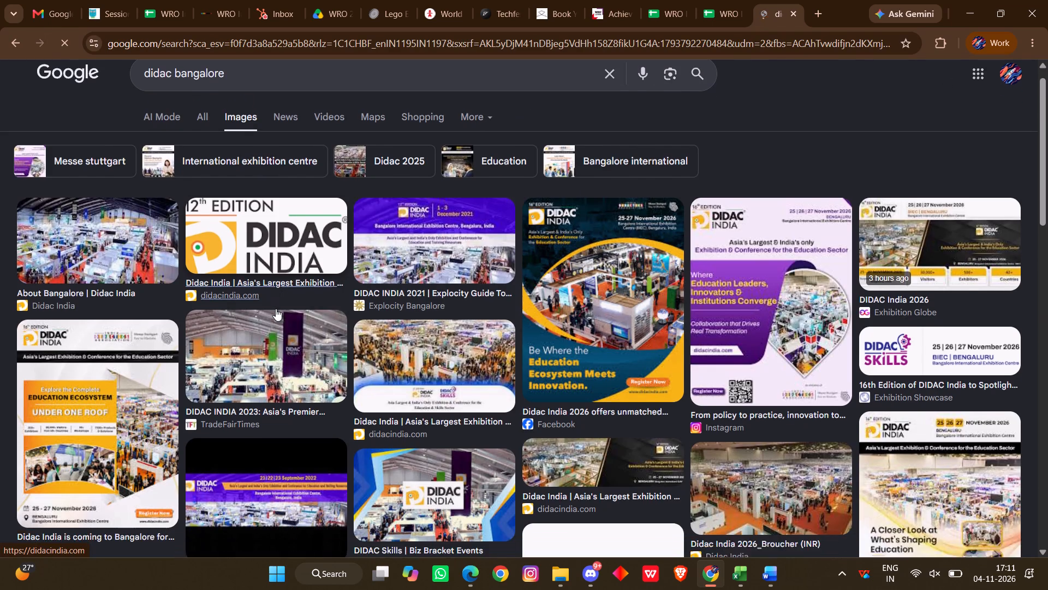
{"action": "scroll", "coordinate": [276, 309], "scroll_direction": "down", "scroll_amount": 3}
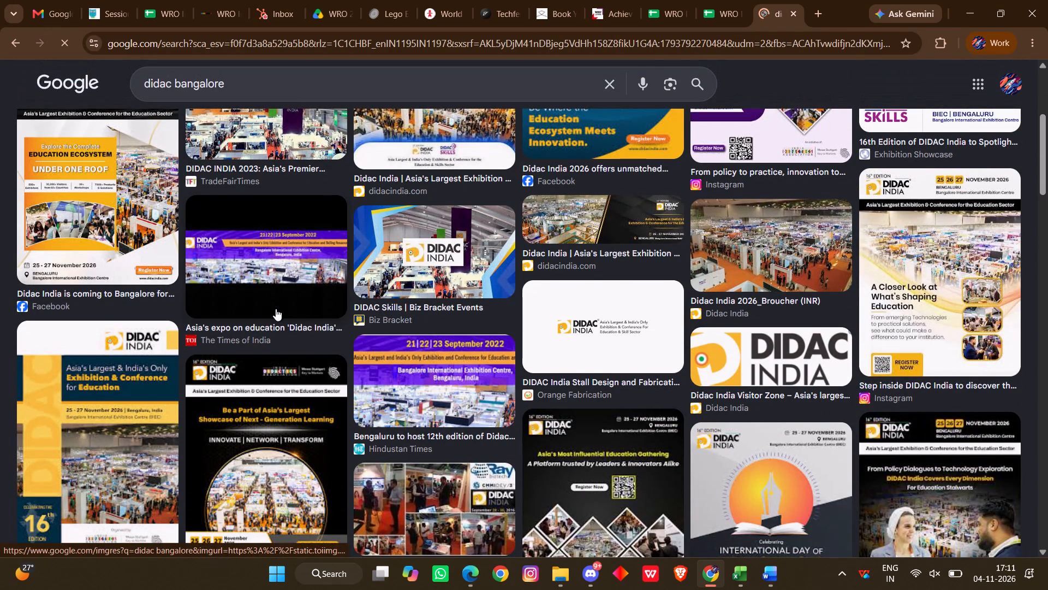
{"action": "scroll", "coordinate": [276, 309], "scroll_direction": "down", "scroll_amount": 1}
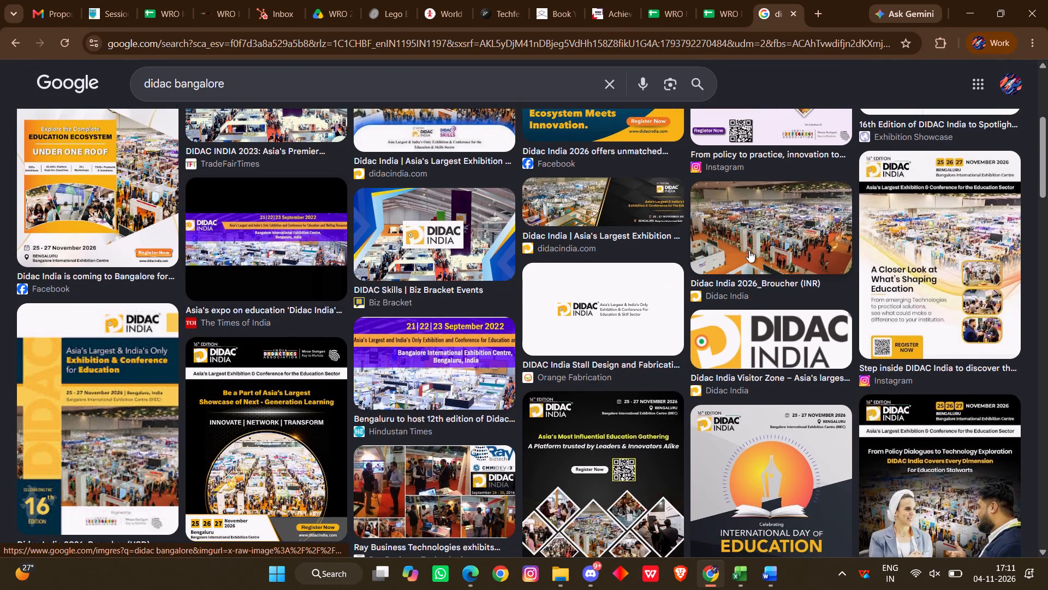
{"action": "left_click", "coordinate": [770, 244]}
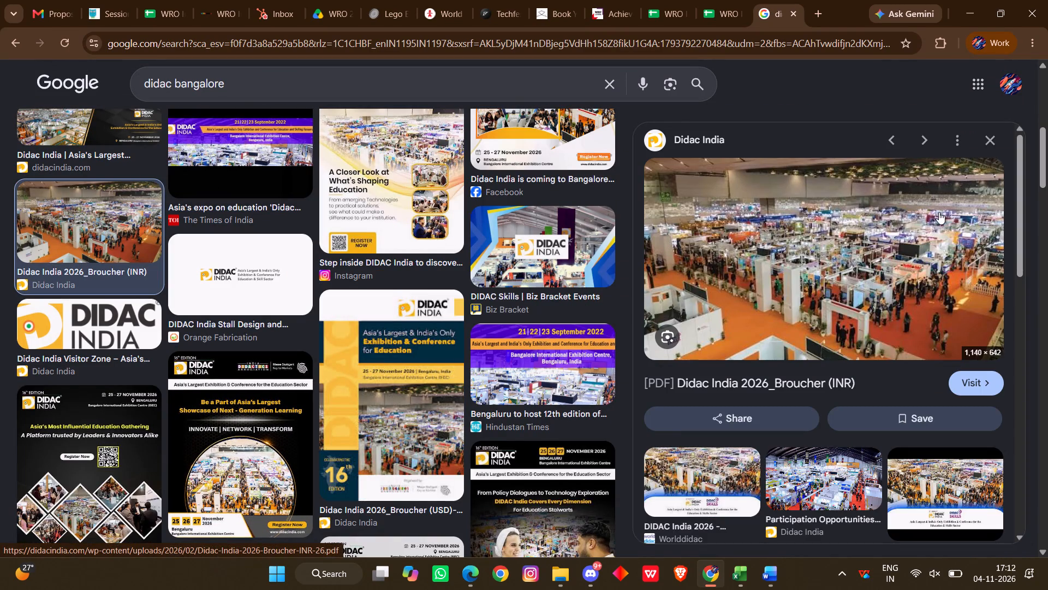
{"action": "left_click", "coordinate": [992, 138]}
Look further through the "didac bangalore" images and preview the #DIDACINDIA group photo from the "Industrial Visit to Bangalore" result.
{"action": "scroll", "coordinate": [577, 284], "scroll_direction": "right", "scroll_amount": 1}
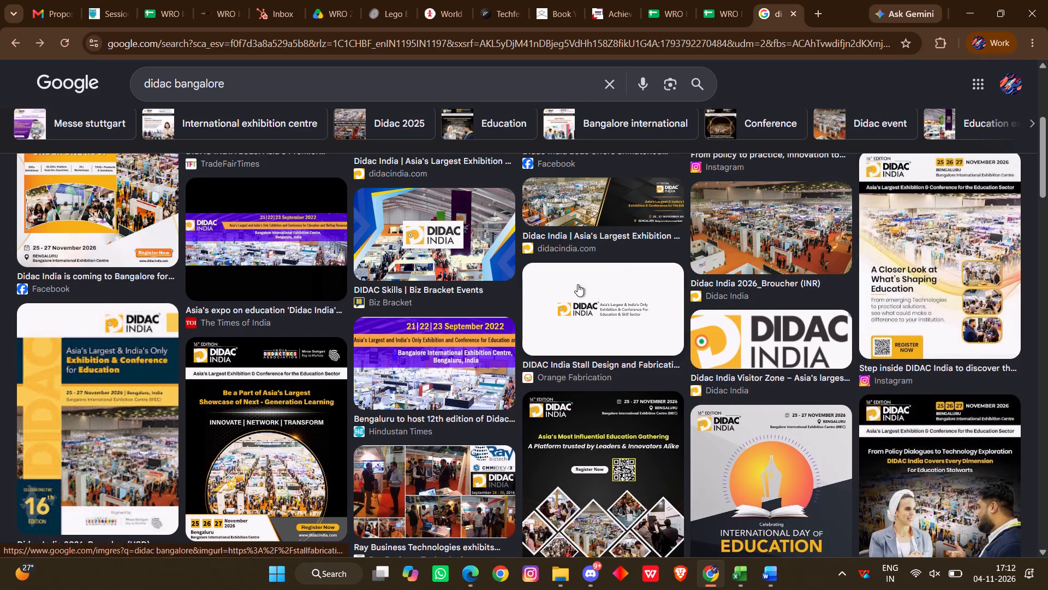
{"action": "scroll", "coordinate": [577, 284], "scroll_direction": "right", "scroll_amount": 1}
{"action": "scroll", "coordinate": [577, 284], "scroll_direction": "down", "scroll_amount": 1}
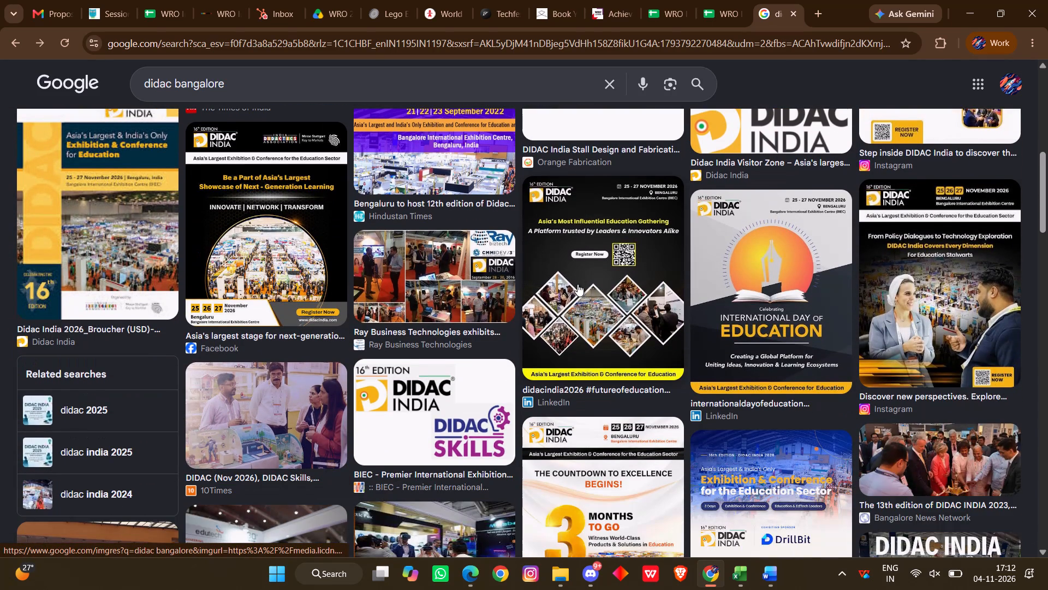
{"action": "scroll", "coordinate": [577, 284], "scroll_direction": "down", "scroll_amount": 3}
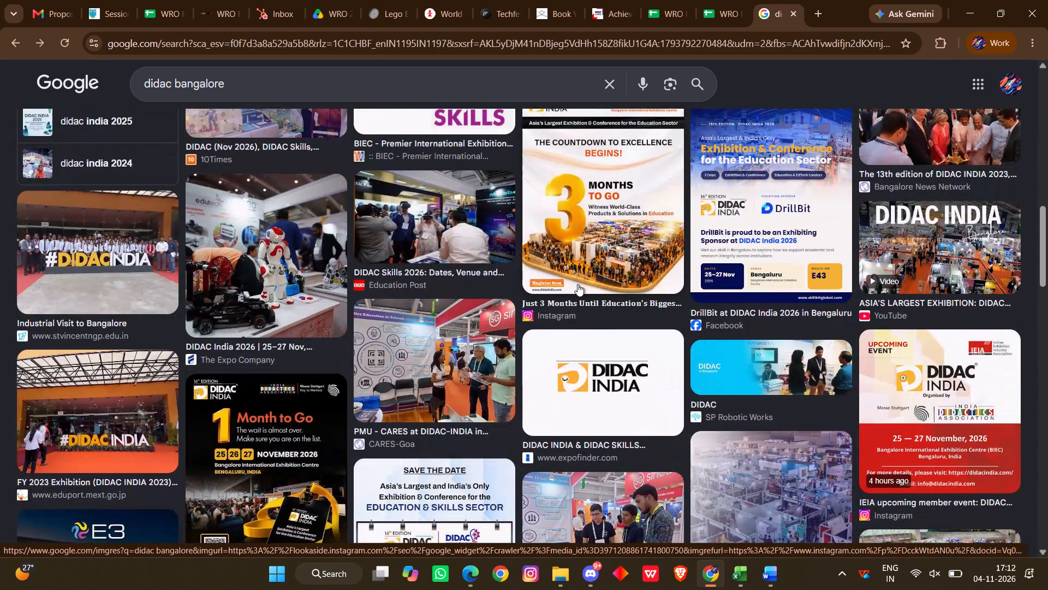
{"action": "scroll", "coordinate": [577, 284], "scroll_direction": "down", "scroll_amount": 1}
{"action": "scroll", "coordinate": [577, 284], "scroll_direction": "up", "scroll_amount": 1}
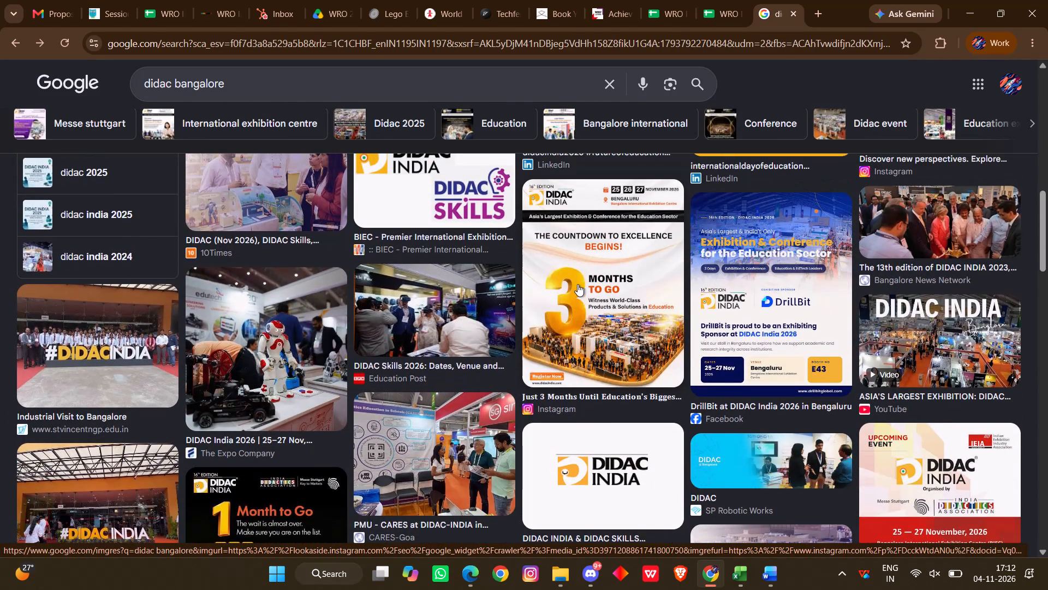
{"action": "left_click", "coordinate": [146, 337]}
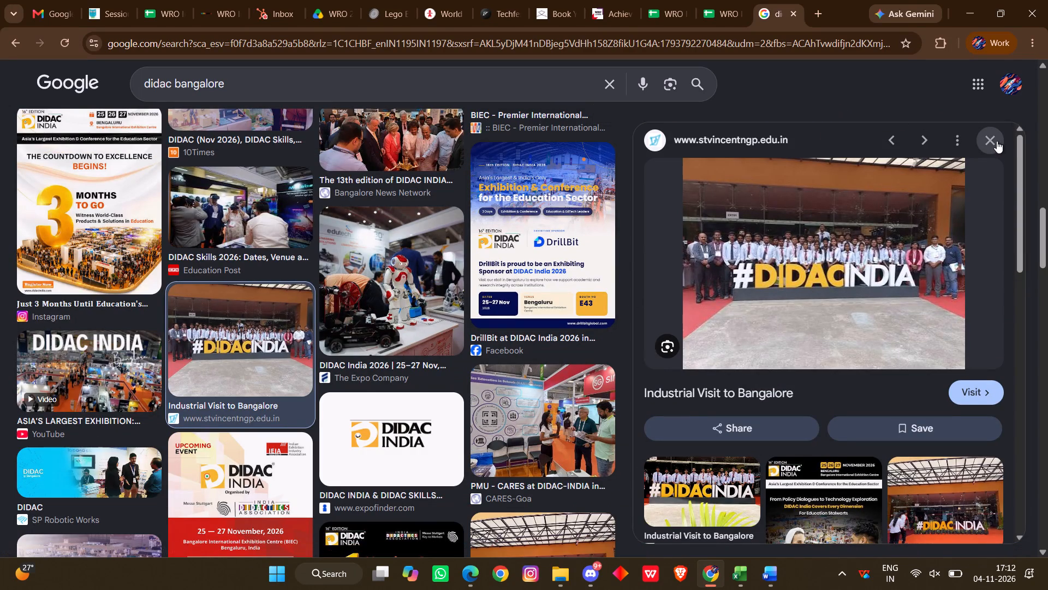
{"action": "left_click", "coordinate": [997, 141]}
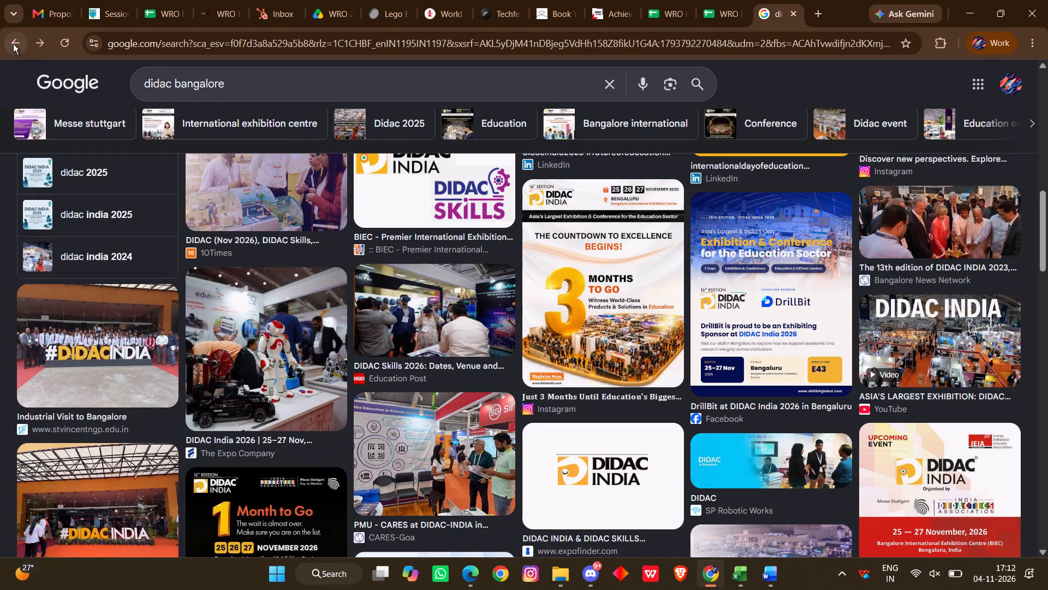
Return to the web results for "didac bangalore" and examine the Didac India listings and AI overview again.
{"action": "left_click", "coordinate": [13, 44]}
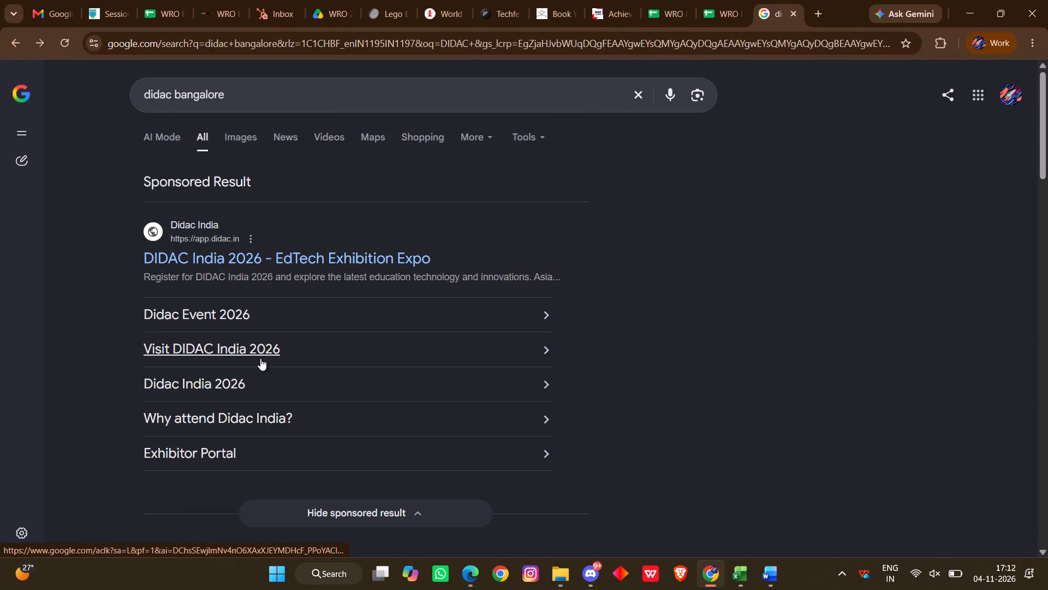
{"action": "scroll", "coordinate": [260, 358], "scroll_direction": "down", "scroll_amount": 3}
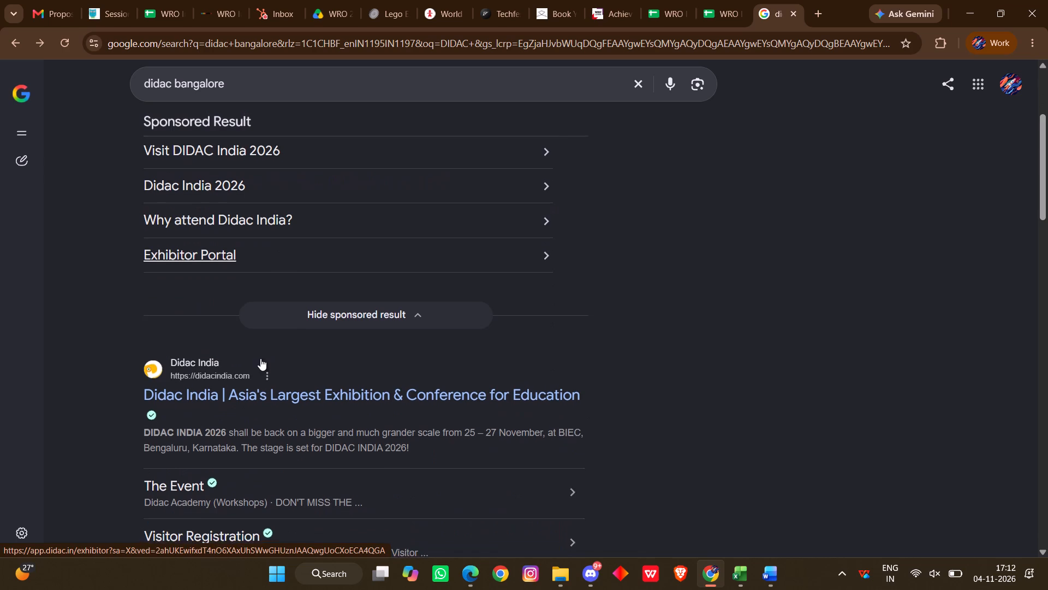
{"action": "scroll", "coordinate": [260, 358], "scroll_direction": "down", "scroll_amount": 1}
{"action": "scroll", "coordinate": [434, 387], "scroll_direction": "down", "scroll_amount": 1}
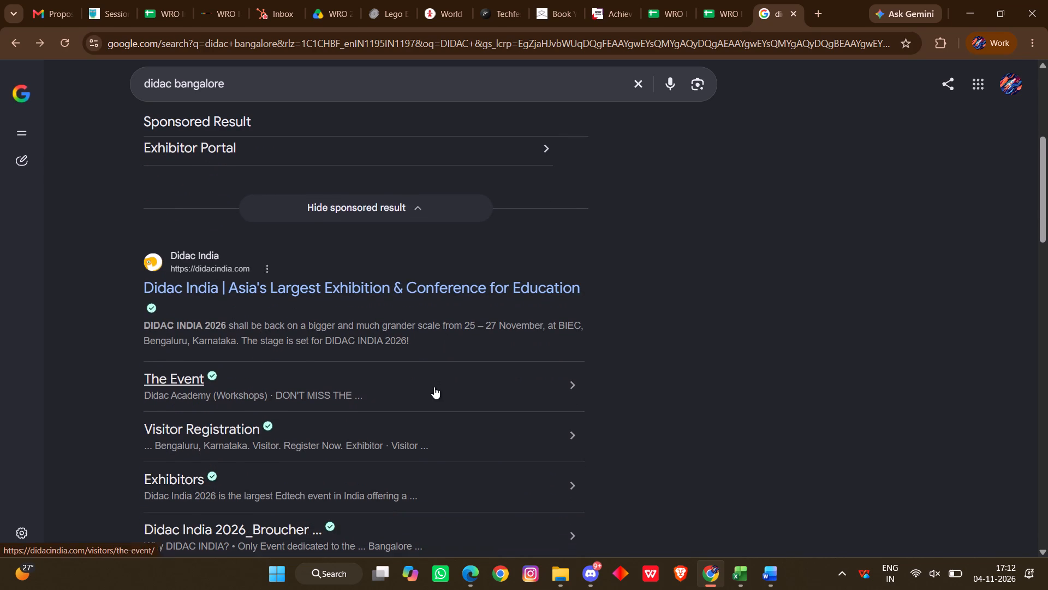
{"action": "scroll", "coordinate": [434, 387], "scroll_direction": "down", "scroll_amount": 6}
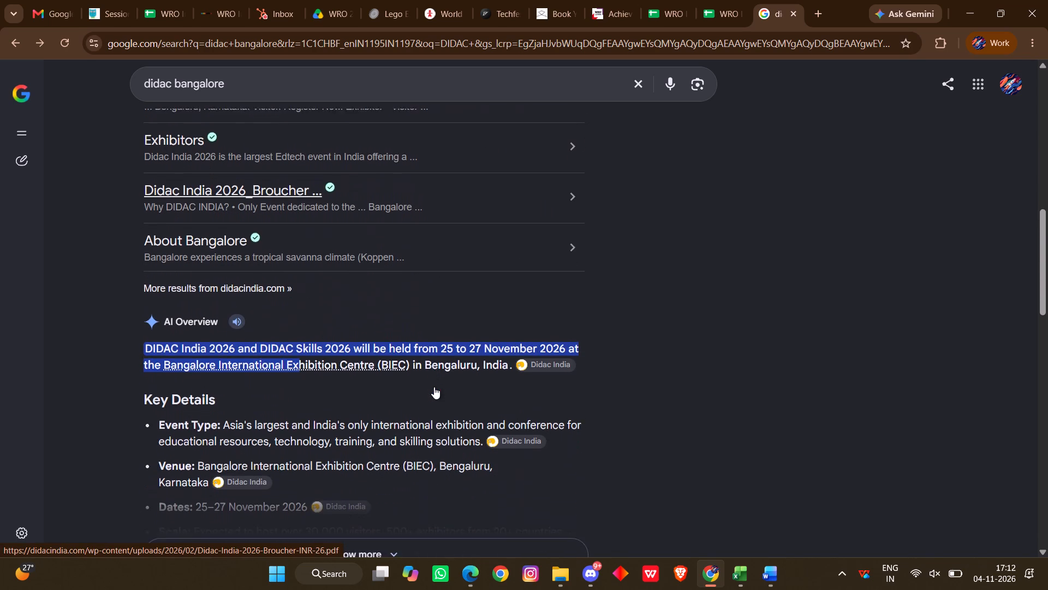
Expand the AI overview for "didac bangalore" and examine its key details and the remaining web results below it.
{"action": "scroll", "coordinate": [434, 387], "scroll_direction": "down", "scroll_amount": 1}
{"action": "left_click", "coordinate": [402, 433]}
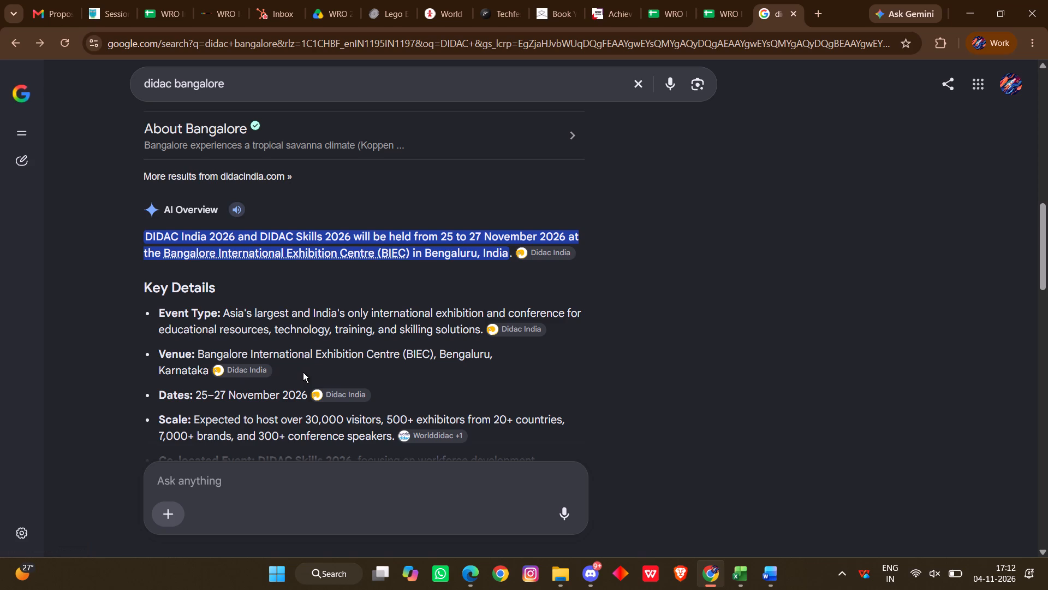
{"action": "scroll", "coordinate": [303, 372], "scroll_direction": "down", "scroll_amount": 3}
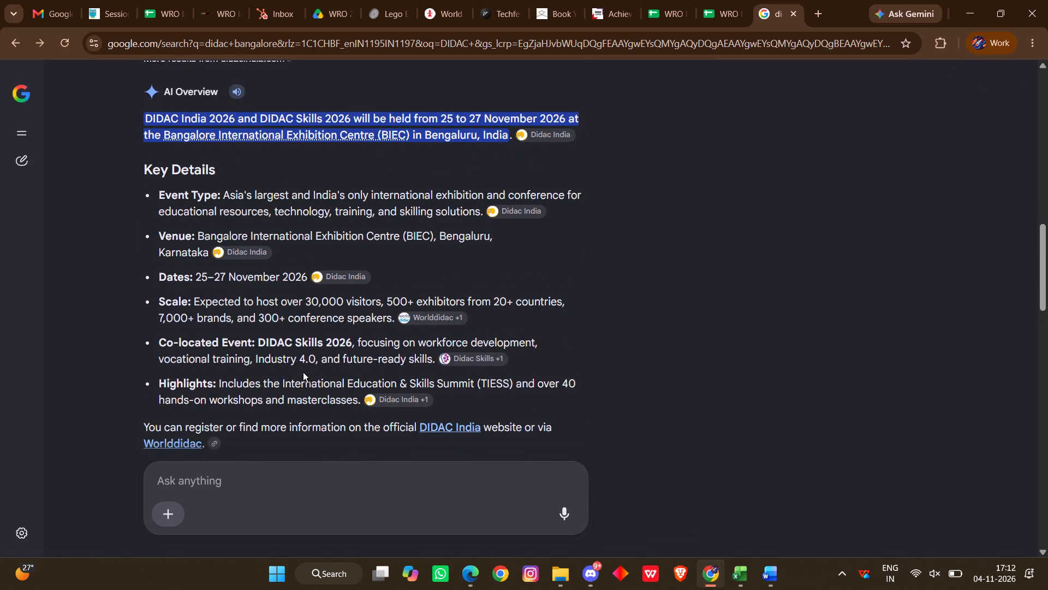
{"action": "scroll", "coordinate": [303, 372], "scroll_direction": "down", "scroll_amount": 4}
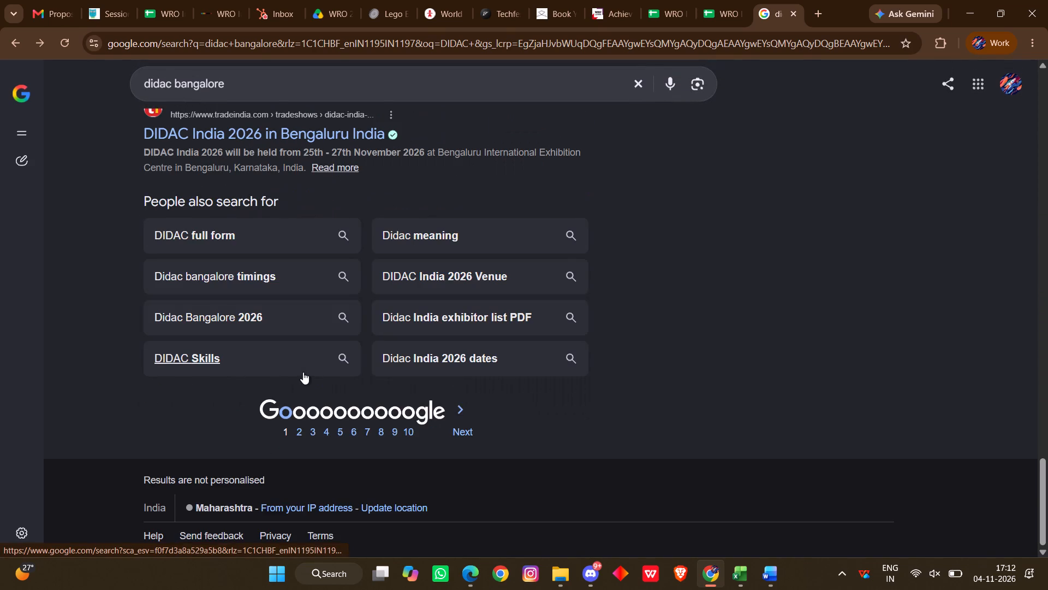
{"action": "scroll", "coordinate": [304, 380], "scroll_direction": "up", "scroll_amount": 4}
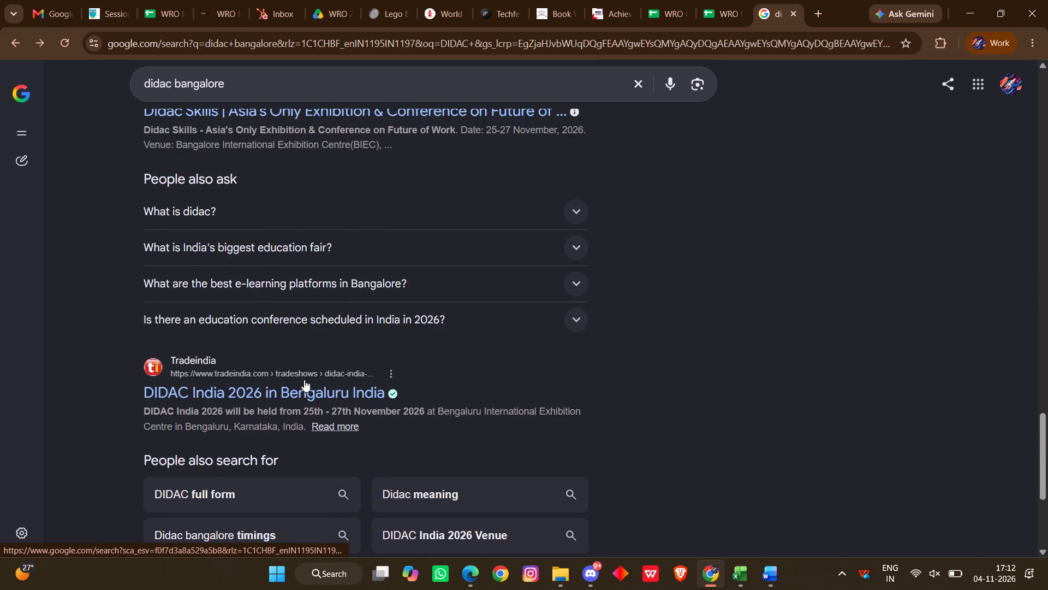
{"action": "scroll", "coordinate": [304, 380], "scroll_direction": "up", "scroll_amount": 4}
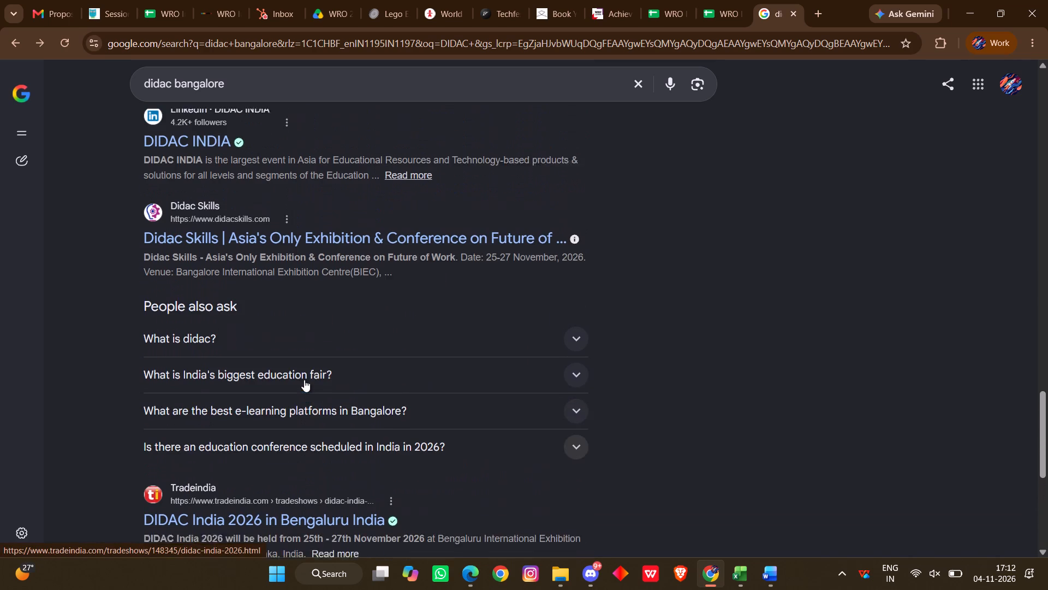
{"action": "scroll", "coordinate": [304, 380], "scroll_direction": "up", "scroll_amount": 1}
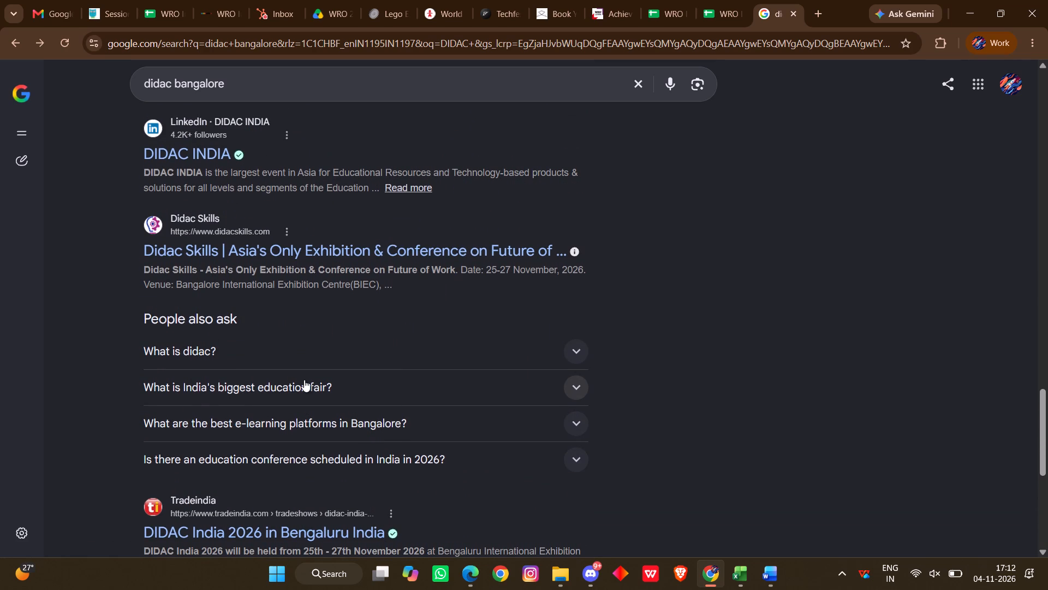
Search for the suggested query "didac full form".
{"action": "double_click", "coordinate": [198, 79]}
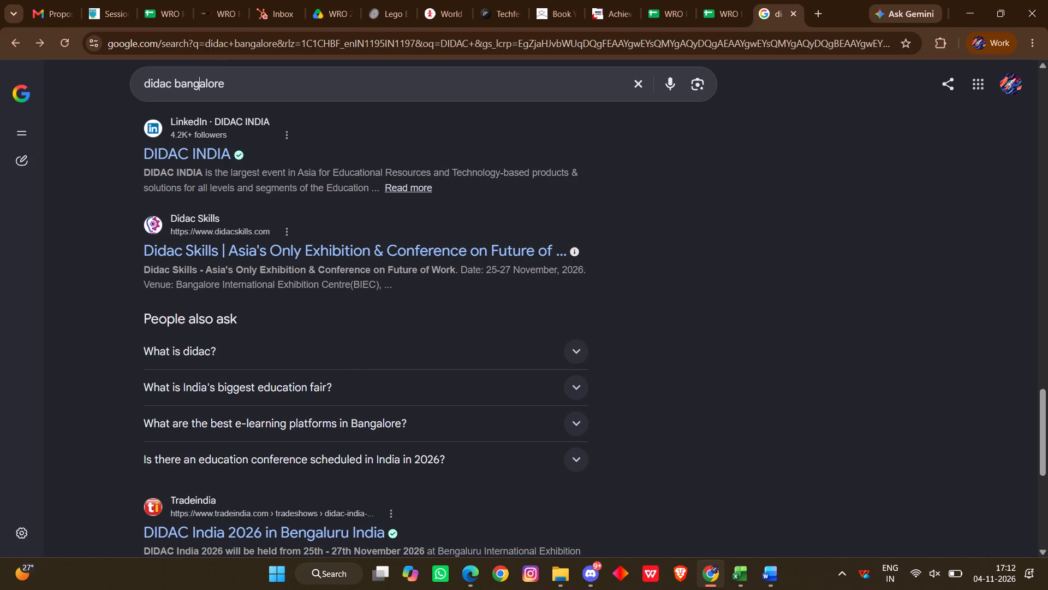
{"action": "left_click", "coordinate": [198, 79]}
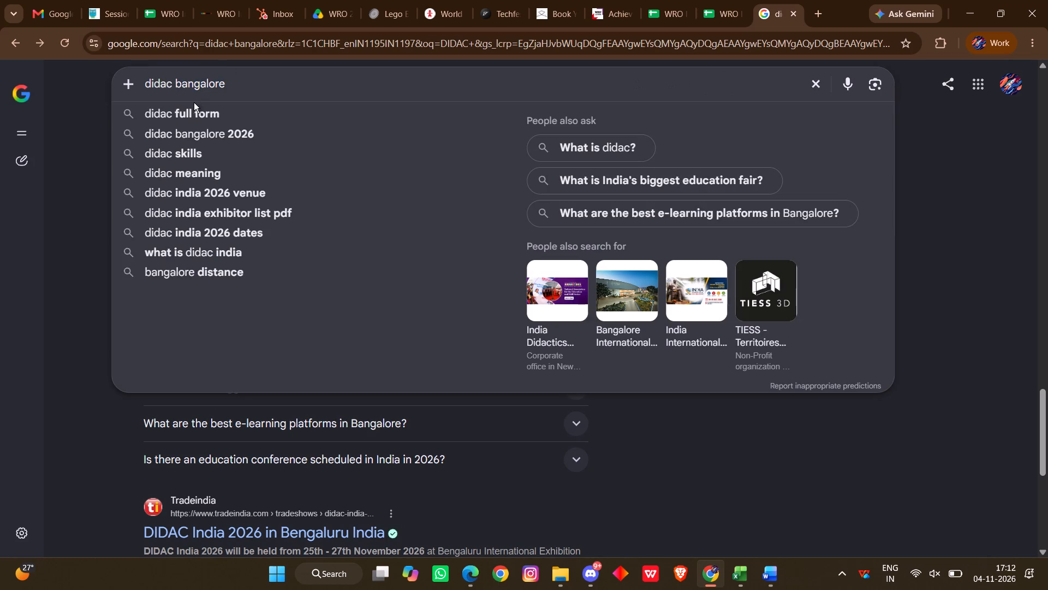
{"action": "left_click", "coordinate": [193, 110]}
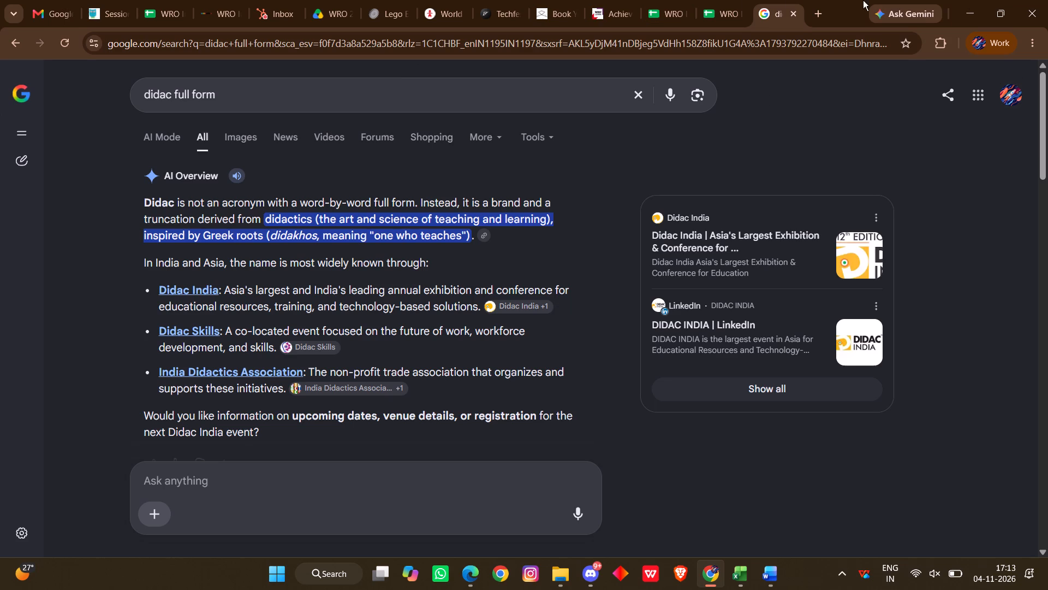
Return to the Gmail reply draft and check the DIDAC India booth paragraph near its end.
{"action": "left_click", "coordinate": [44, 0]}
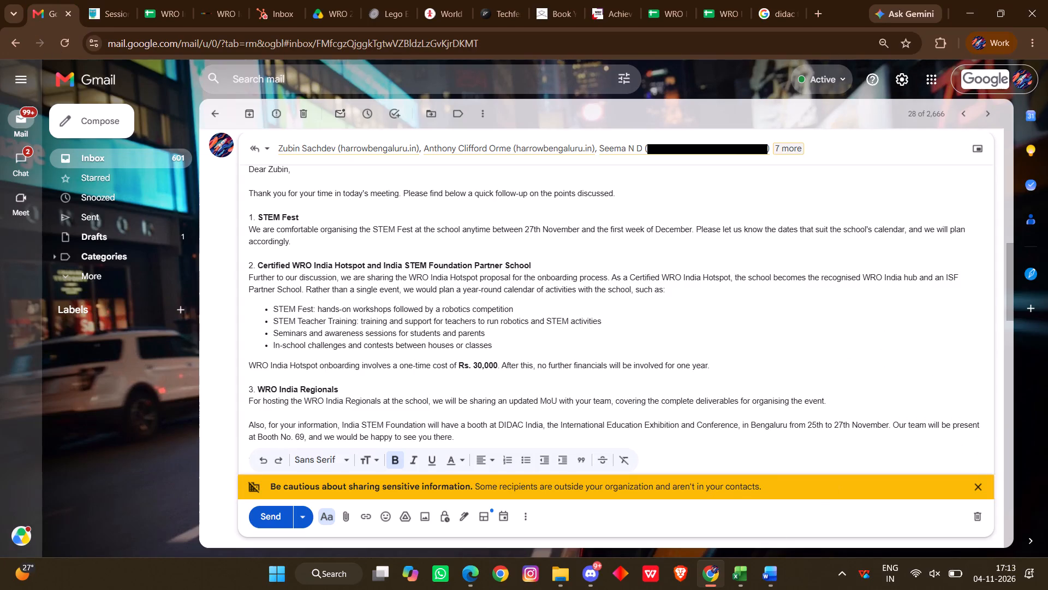
{"action": "scroll", "coordinate": [757, 449], "scroll_direction": "down", "scroll_amount": 1}
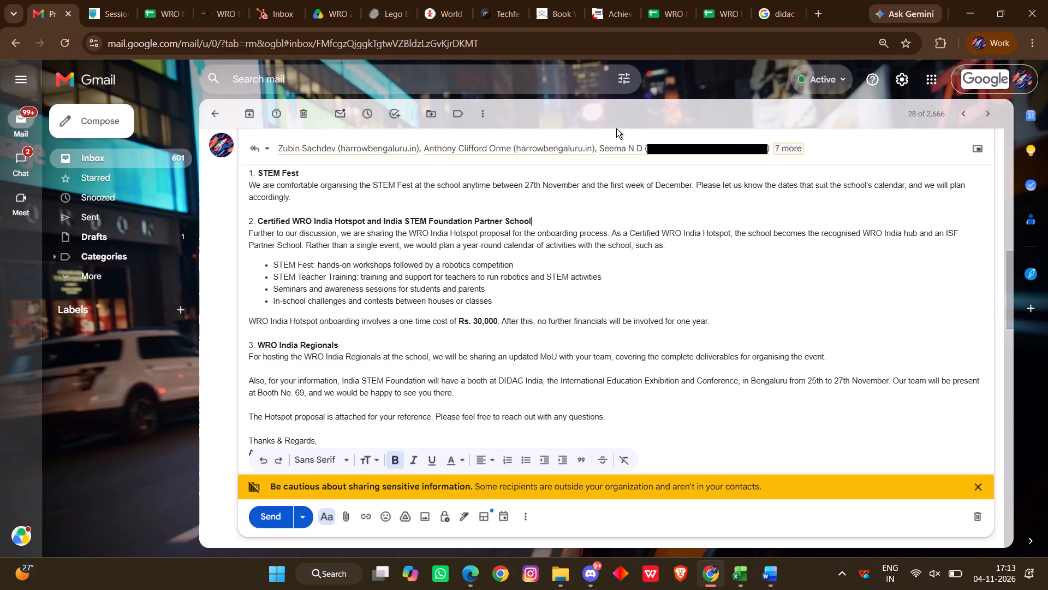
Go back from the "didac full form" search and reopen the "didac bangalore" web results.
{"action": "left_click", "coordinate": [758, 2]}
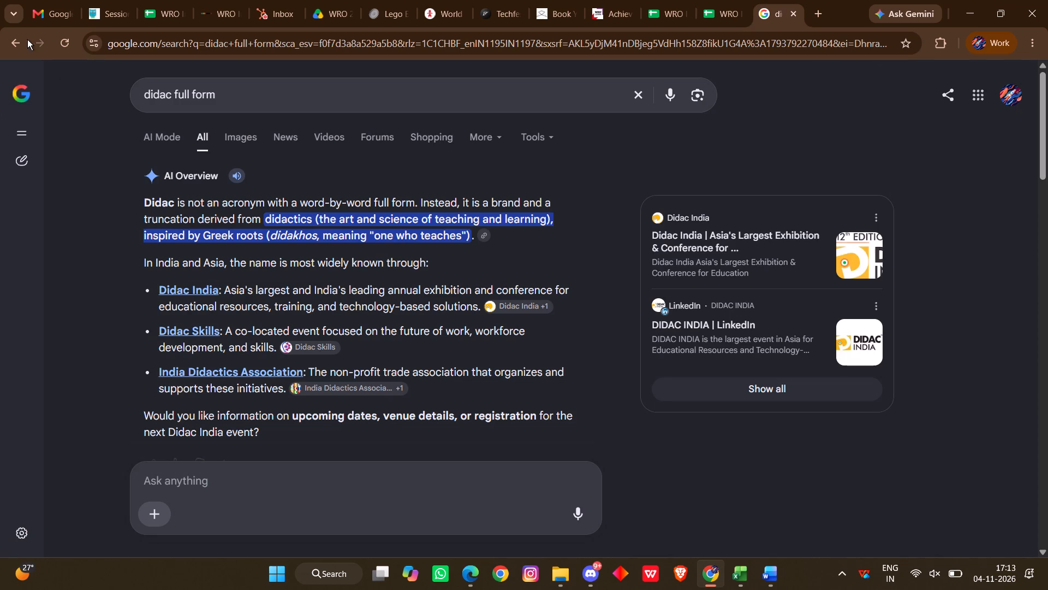
{"action": "left_click", "coordinate": [9, 44]}
{"action": "left_click", "coordinate": [9, 44]}
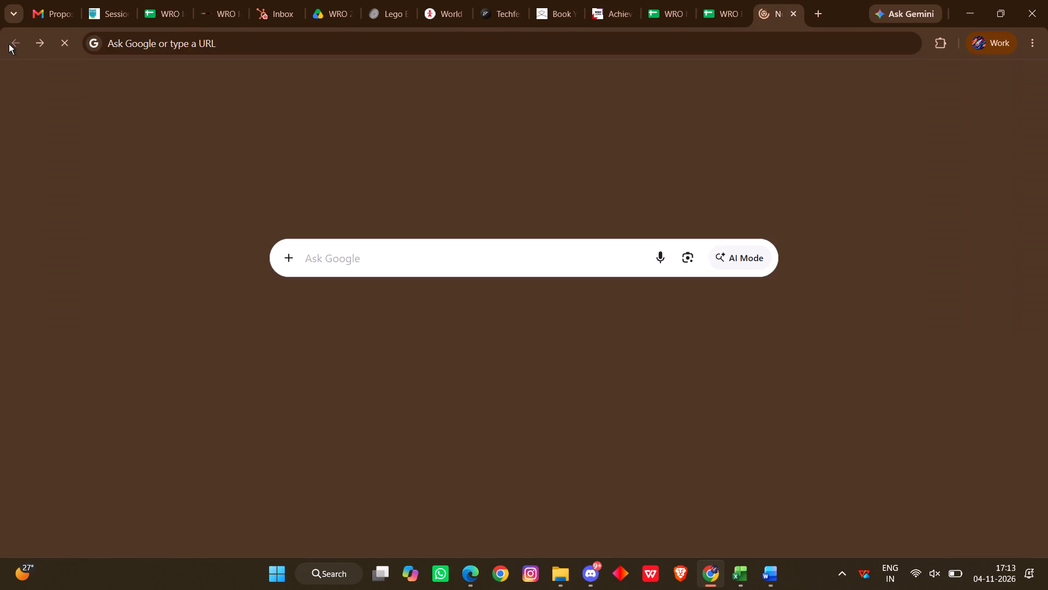
{"action": "left_click_drag", "start_coordinate": [9, 44], "coordinate": [44, 44]}
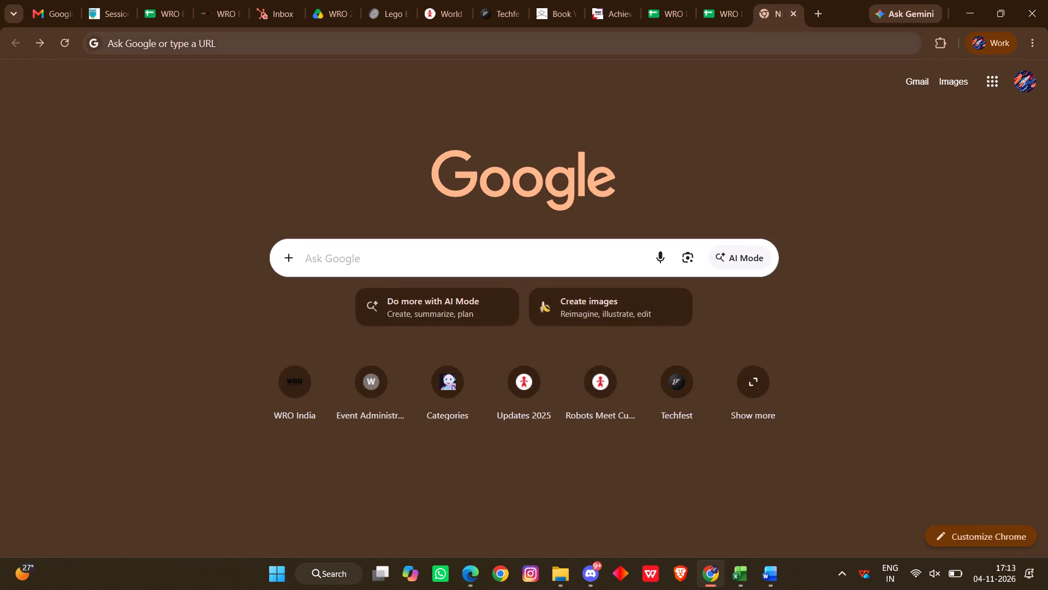
{"action": "left_click", "coordinate": [153, 42]}
{"action": "left_click", "coordinate": [146, 96]}
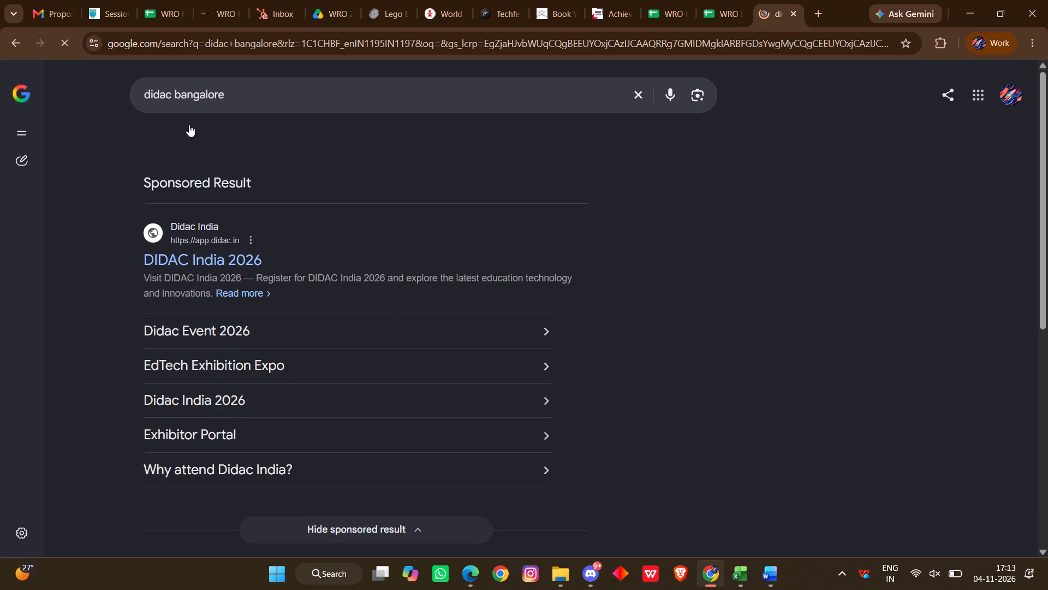
Copy the venue wording "at the Bangalore International Exhibition Centre (BIEC) in Bengaluru, Karnataka" from the AI overview.
{"action": "scroll", "coordinate": [280, 245], "scroll_direction": "down", "scroll_amount": 4}
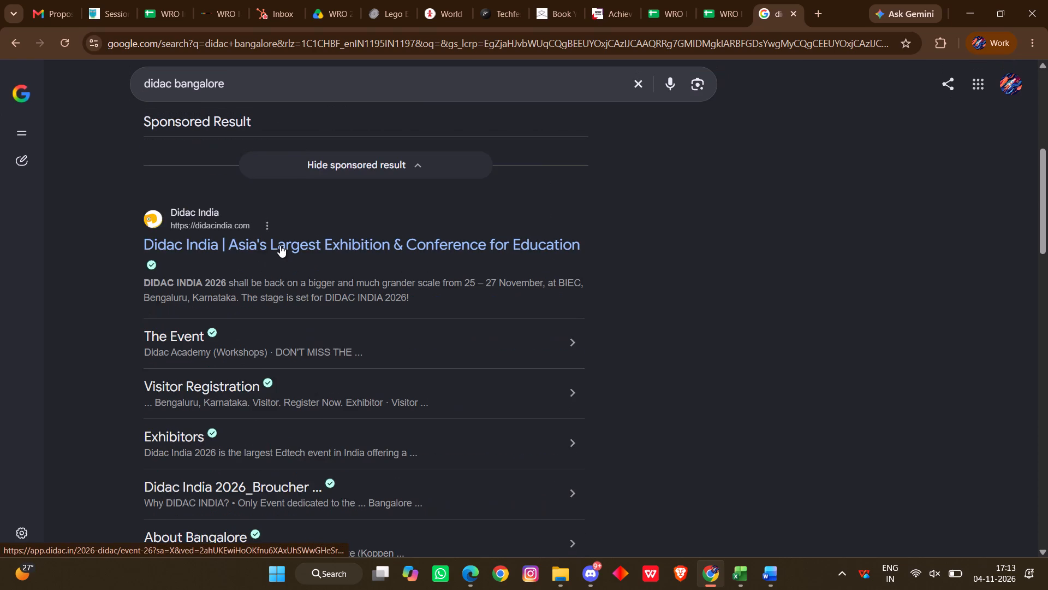
{"action": "scroll", "coordinate": [280, 245], "scroll_direction": "down", "scroll_amount": 1}
{"action": "scroll", "coordinate": [270, 349], "scroll_direction": "down", "scroll_amount": 4}
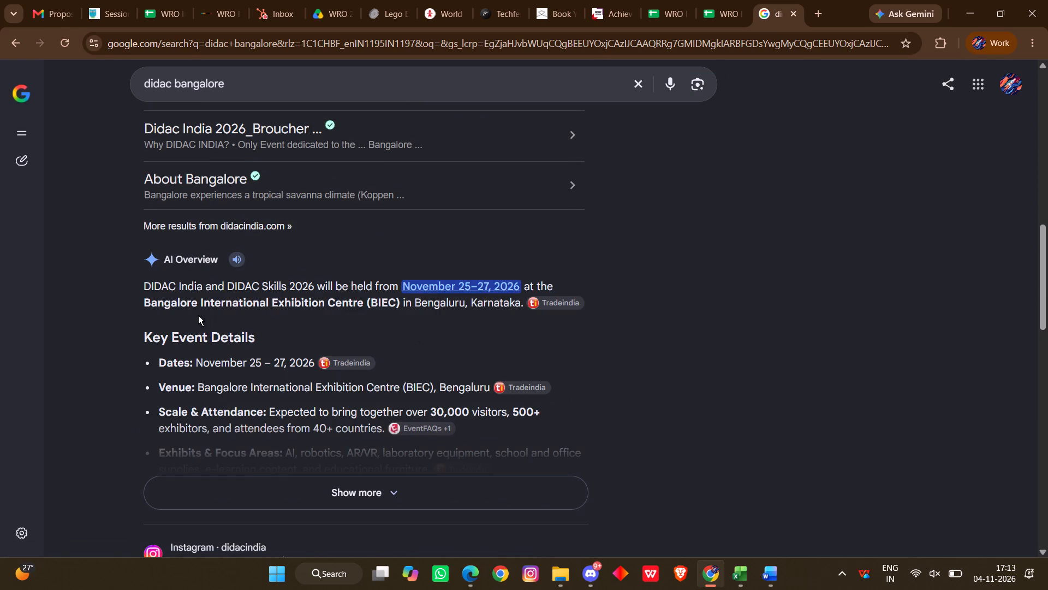
{"action": "left_click_drag", "start_coordinate": [140, 299], "coordinate": [210, 310]}
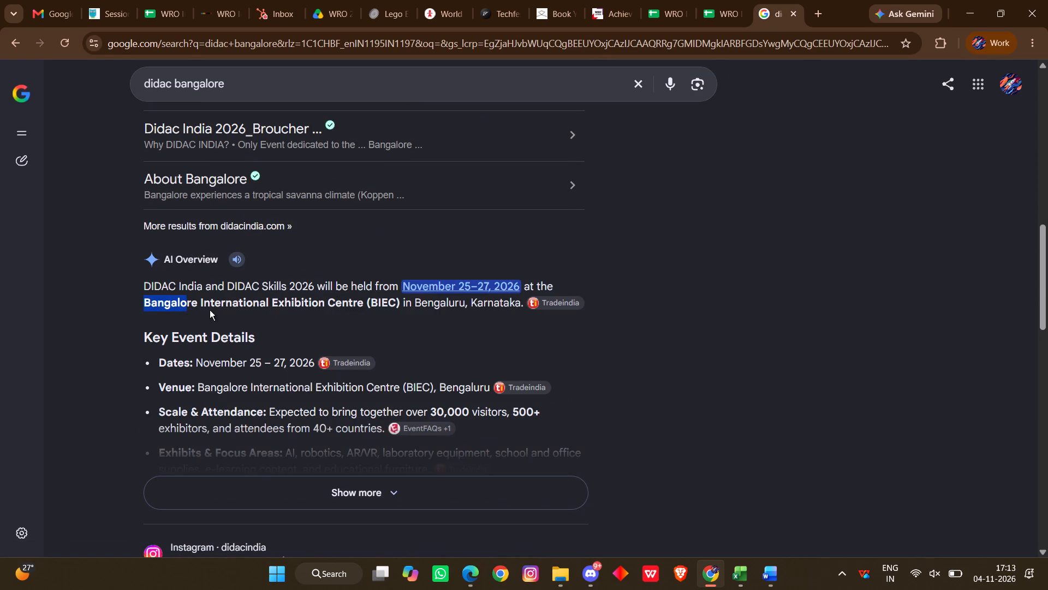
{"action": "left_click_drag", "start_coordinate": [210, 310], "coordinate": [516, 310]}
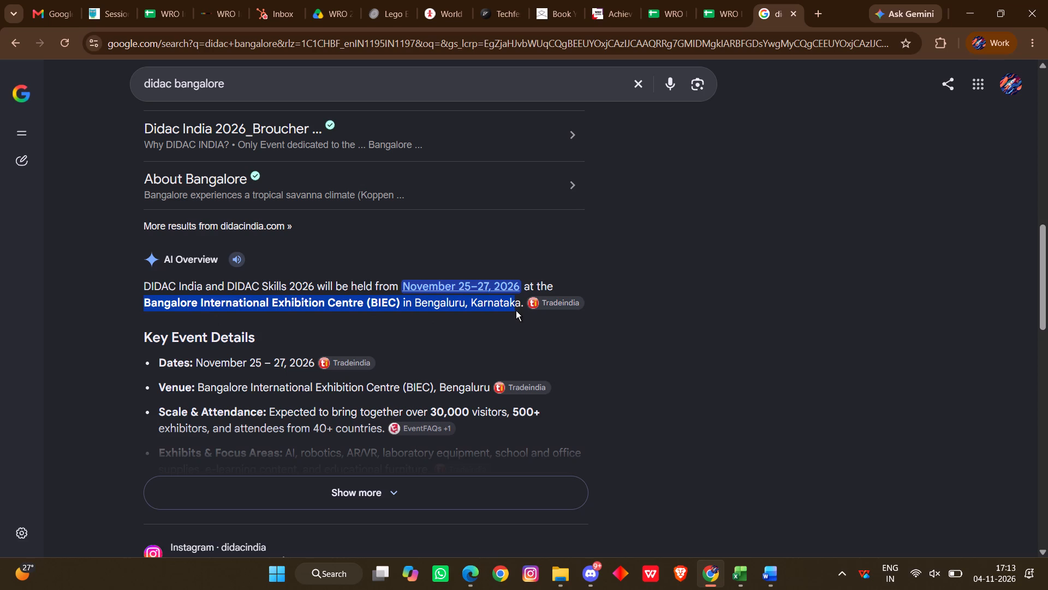
{"action": "left_click_drag", "start_coordinate": [516, 310], "coordinate": [519, 309]}
{"action": "left_click_drag", "start_coordinate": [525, 286], "coordinate": [528, 295]}
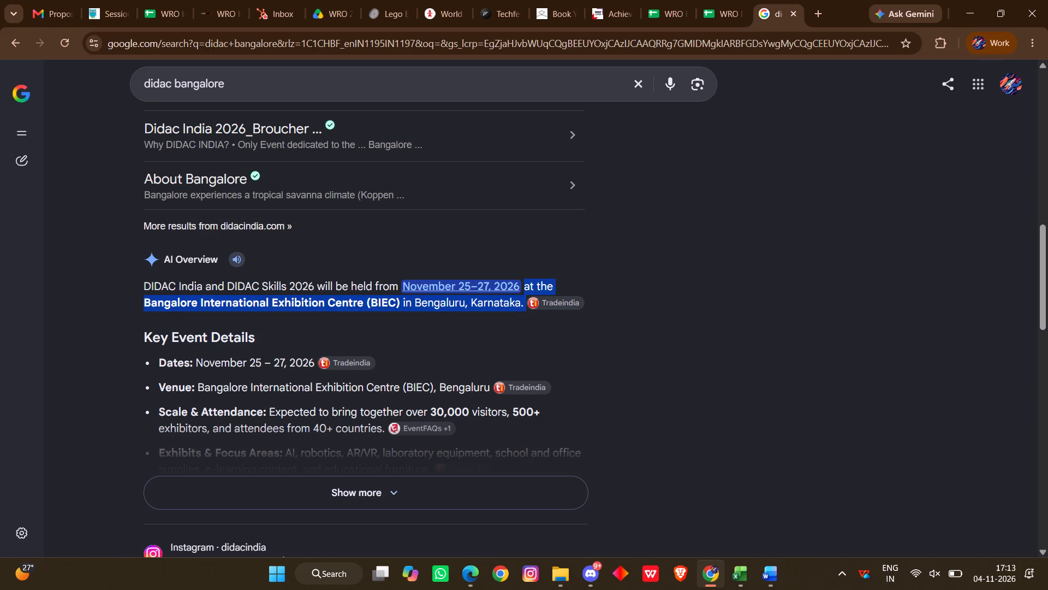
{"action": "left_click_drag", "start_coordinate": [528, 295], "coordinate": [520, 304]}
{"action": "key", "text": "ctrl+c"}
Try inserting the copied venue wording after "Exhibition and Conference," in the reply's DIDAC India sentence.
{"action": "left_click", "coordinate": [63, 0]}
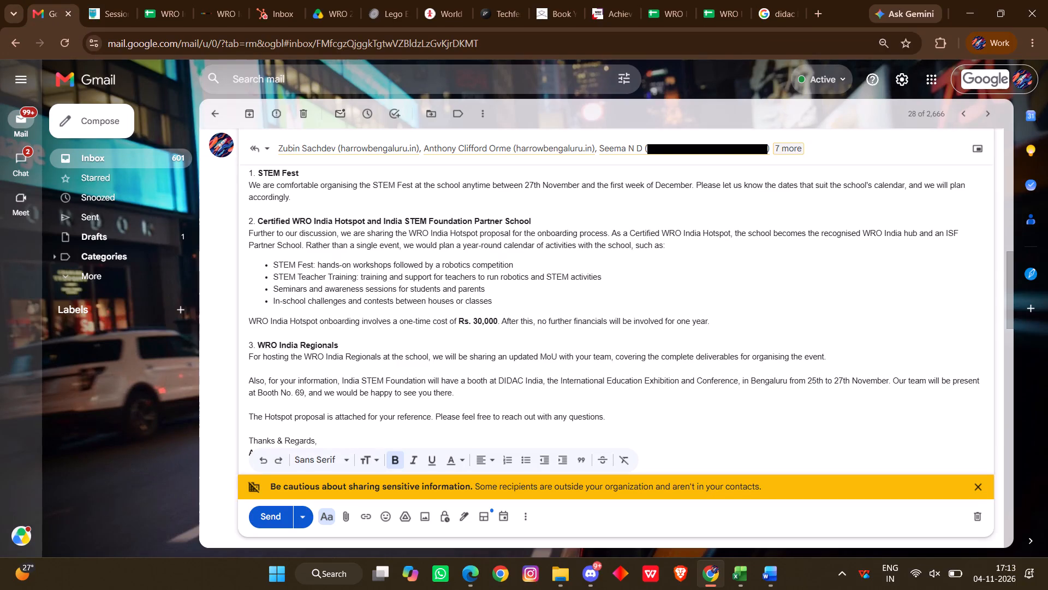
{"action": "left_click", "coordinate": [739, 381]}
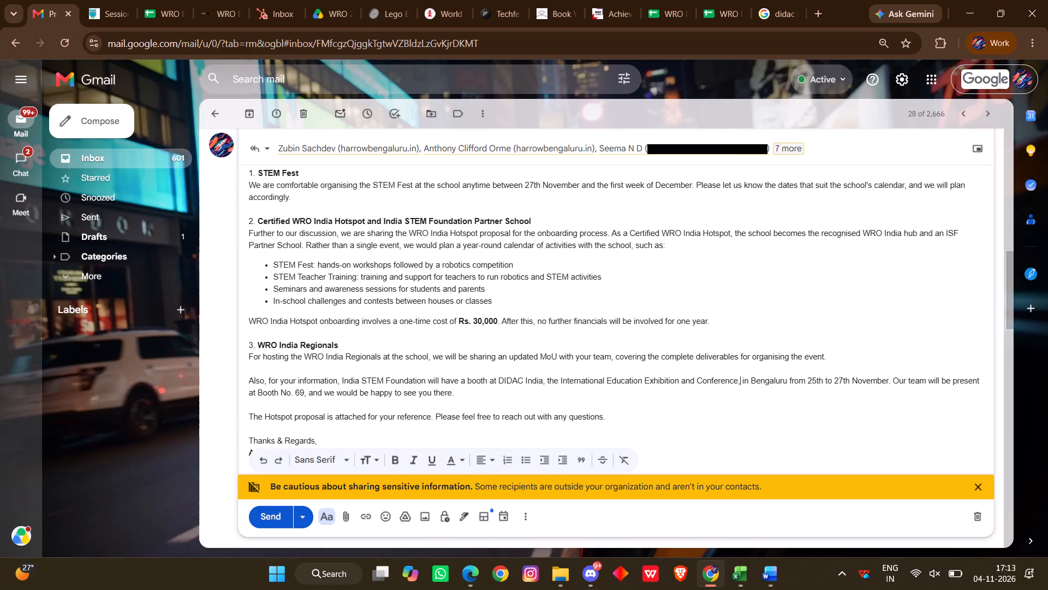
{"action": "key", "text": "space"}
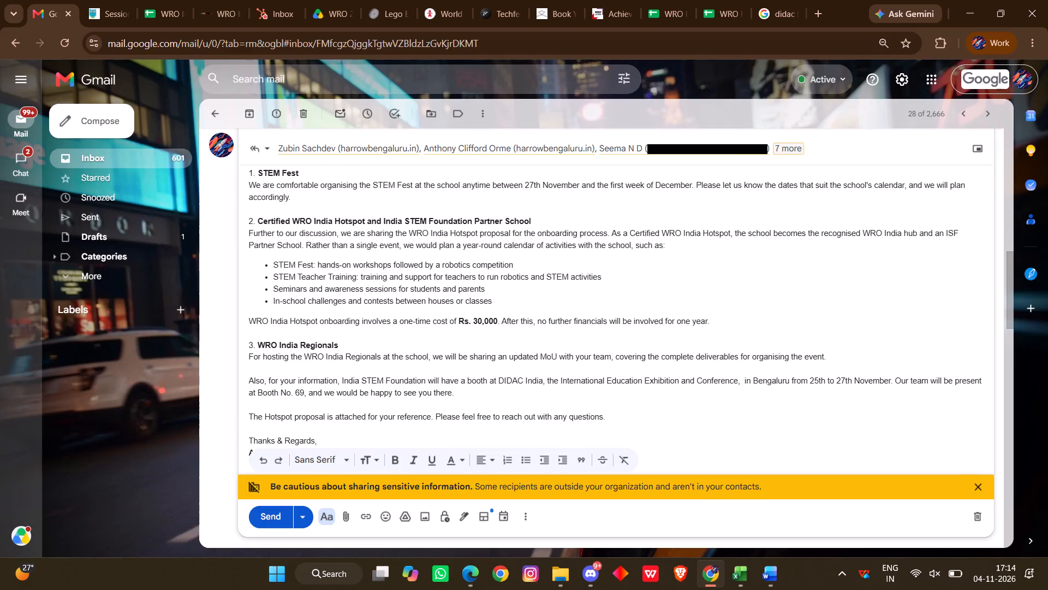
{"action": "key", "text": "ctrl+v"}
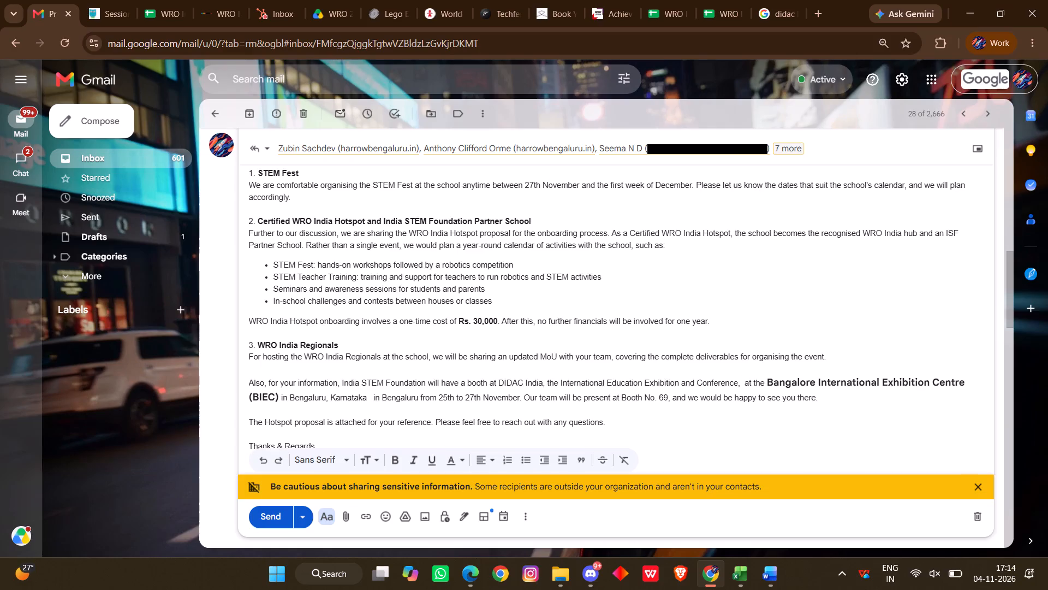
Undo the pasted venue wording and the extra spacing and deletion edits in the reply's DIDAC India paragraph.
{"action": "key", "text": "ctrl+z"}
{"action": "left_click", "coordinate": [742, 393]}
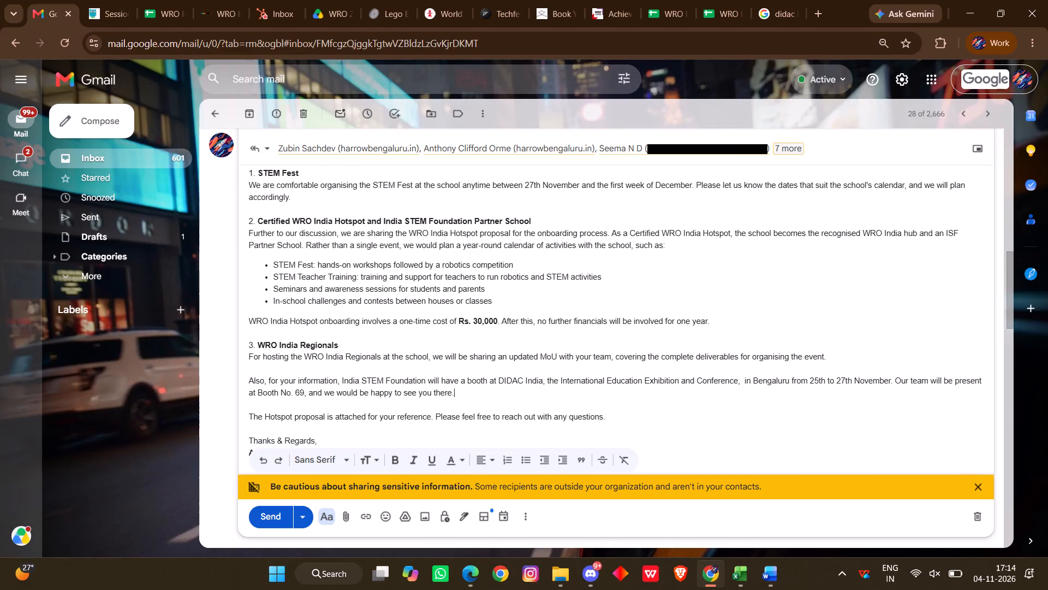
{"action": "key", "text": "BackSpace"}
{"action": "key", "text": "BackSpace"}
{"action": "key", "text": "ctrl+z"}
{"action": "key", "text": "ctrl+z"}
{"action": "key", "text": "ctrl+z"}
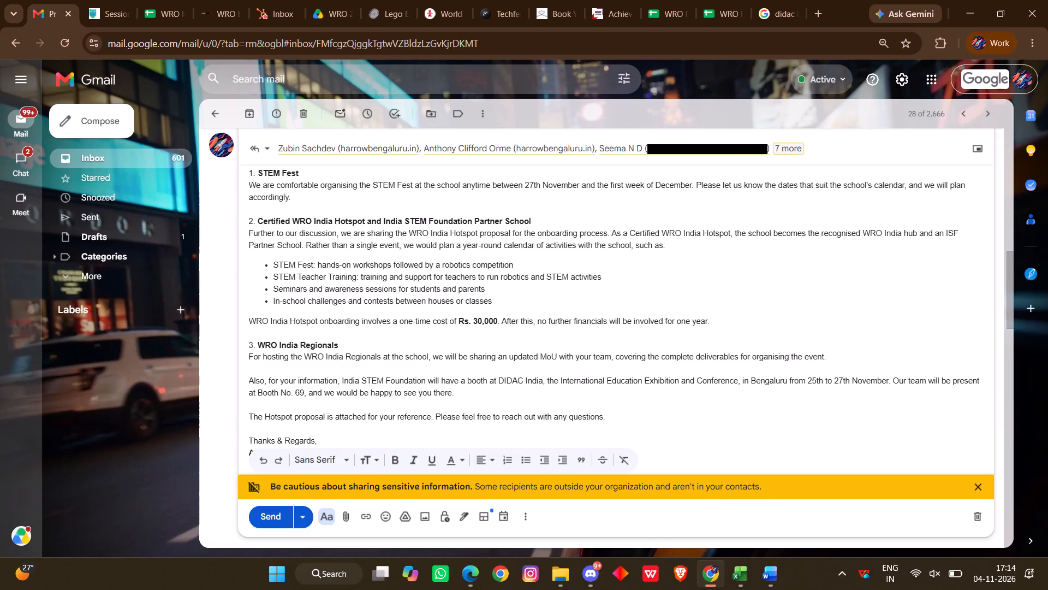
Return to the "didac bangalore" results and copy "at the Bangalore International Exhibition Centre (BIEC)" from the AI overview.
{"action": "left_click", "coordinate": [773, 0]}
{"action": "left_click", "coordinate": [457, 323]}
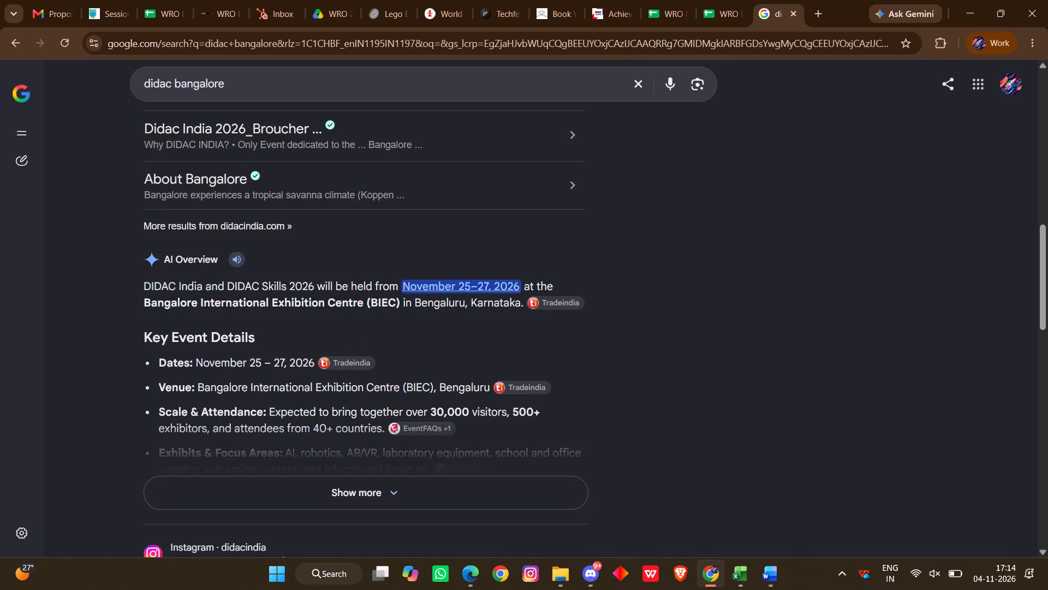
{"action": "left_click_drag", "start_coordinate": [401, 305], "coordinate": [151, 306]}
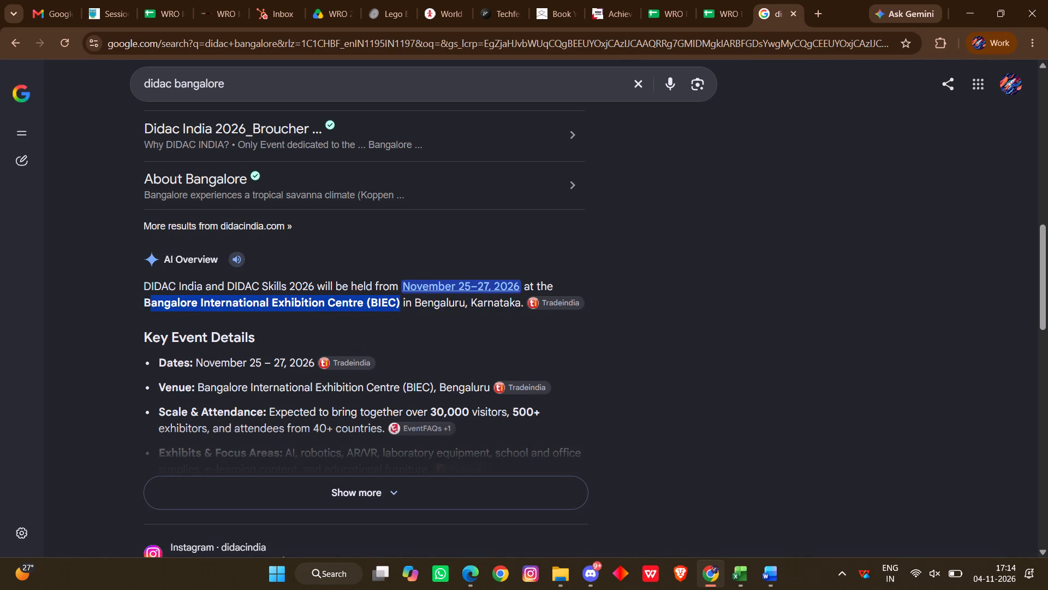
{"action": "left_click_drag", "start_coordinate": [151, 306], "coordinate": [528, 285]}
{"action": "left_click_drag", "start_coordinate": [528, 285], "coordinate": [527, 283]}
{"action": "key", "text": "ctrl+c"}
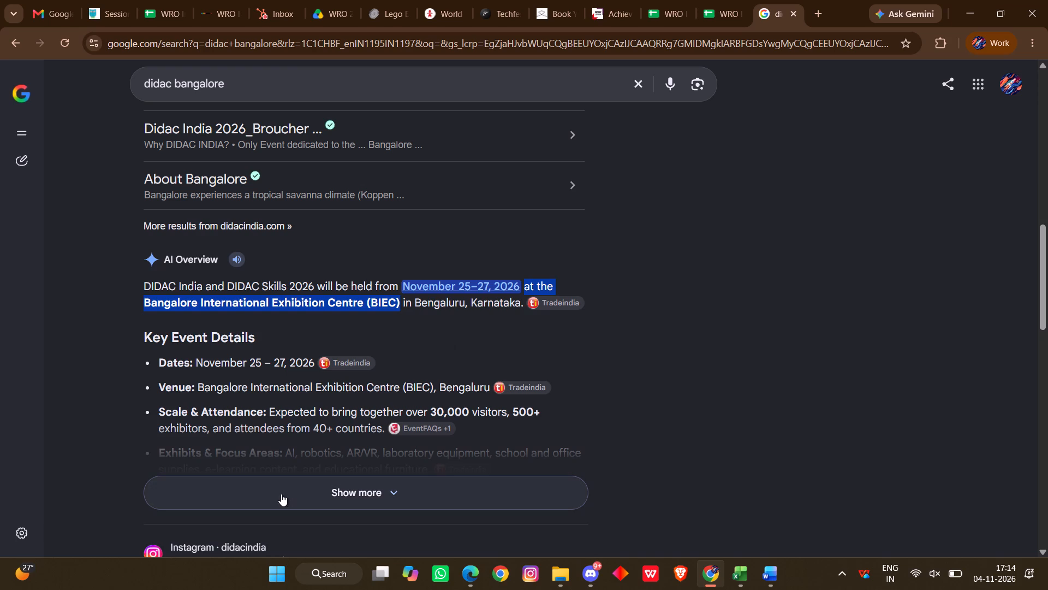
Search the computer's apps for "notes" to find Notepad.
{"action": "left_click", "coordinate": [320, 577]}
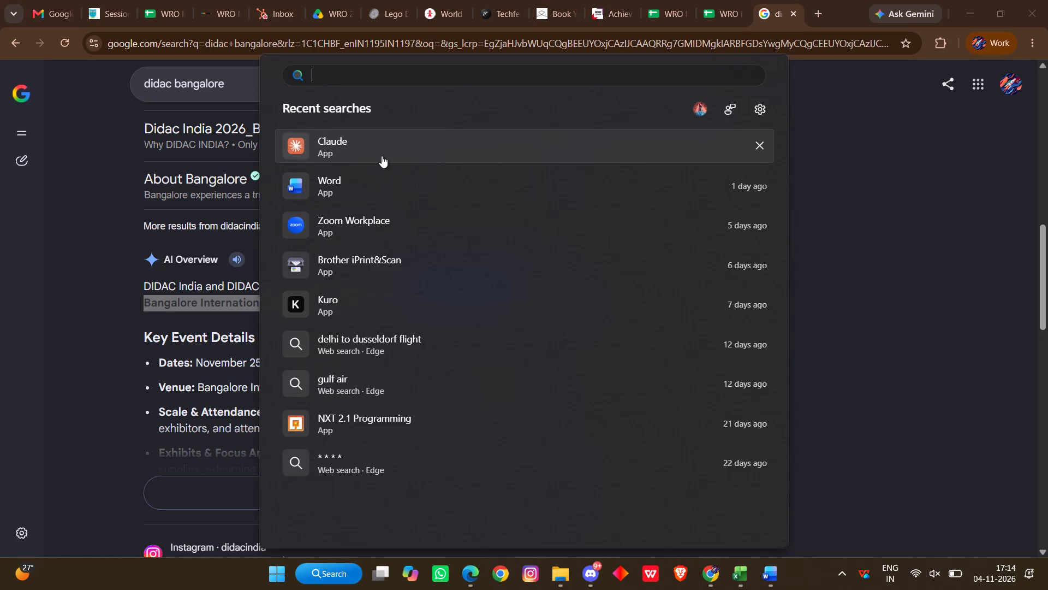
{"action": "type", "text": "npte"}
{"action": "key", "text": "BackSpace"}
{"action": "key", "text": "BackSpace"}
{"action": "key", "text": "BackSpace"}
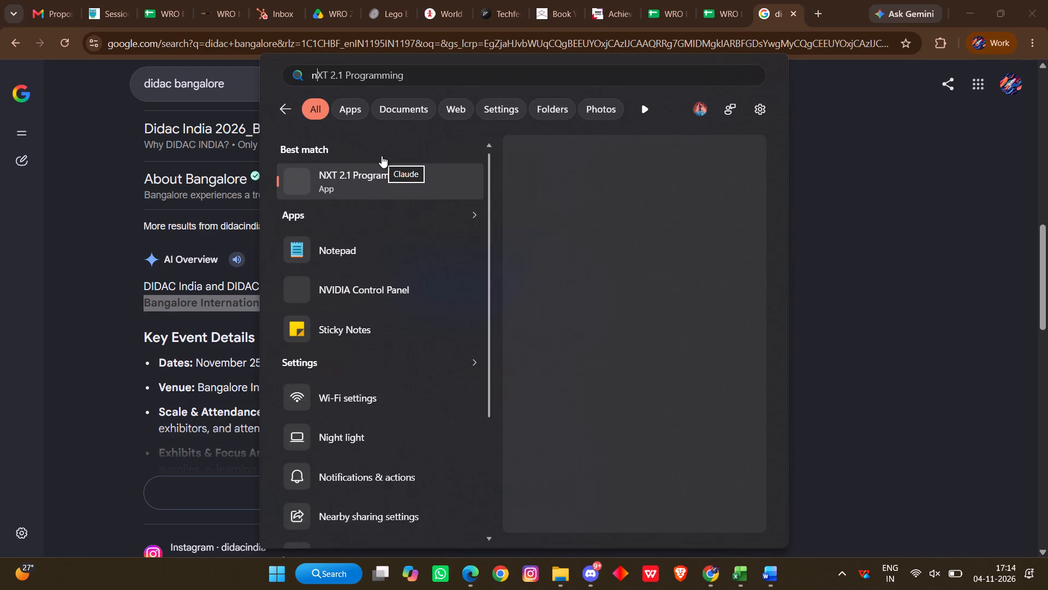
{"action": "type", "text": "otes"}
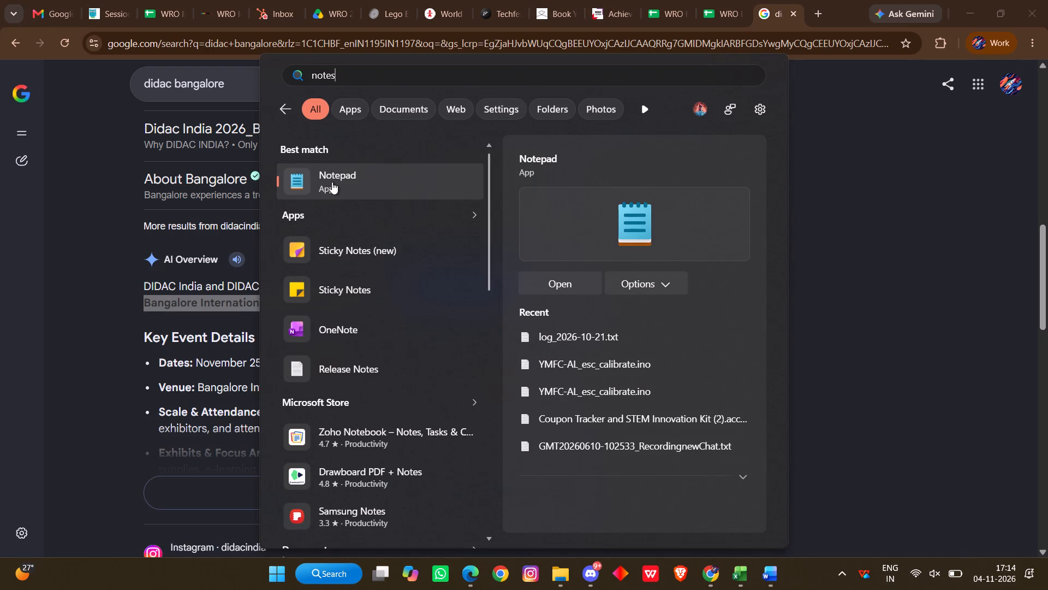
Open Notepad, paste the copied venue text into a new blank document and copy it again as plain text.
{"action": "left_click", "coordinate": [332, 182]}
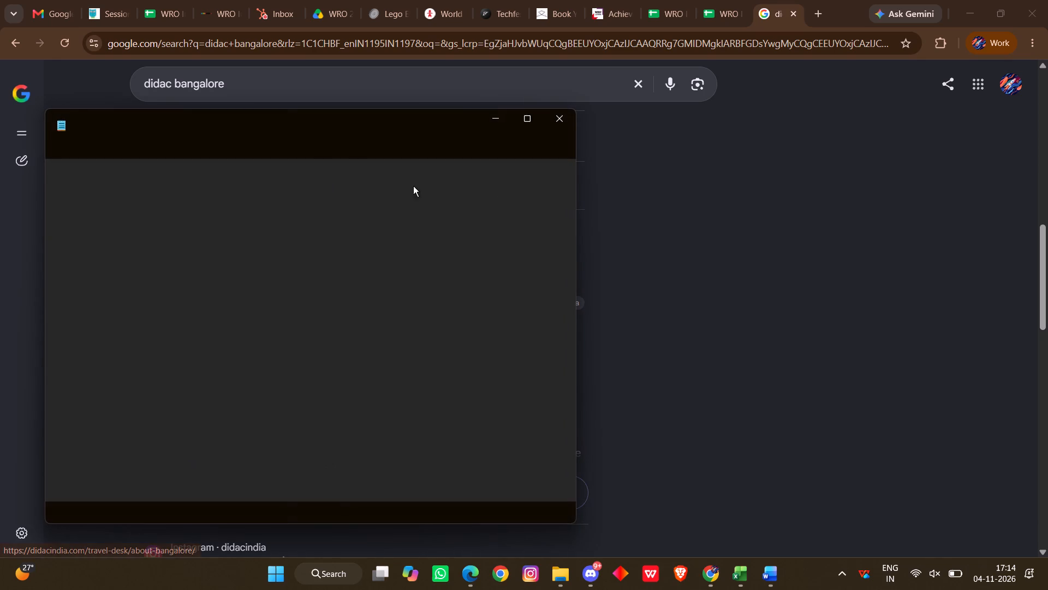
{"action": "key", "text": "ctrl+v"}
{"action": "left_click", "coordinate": [356, 355]}
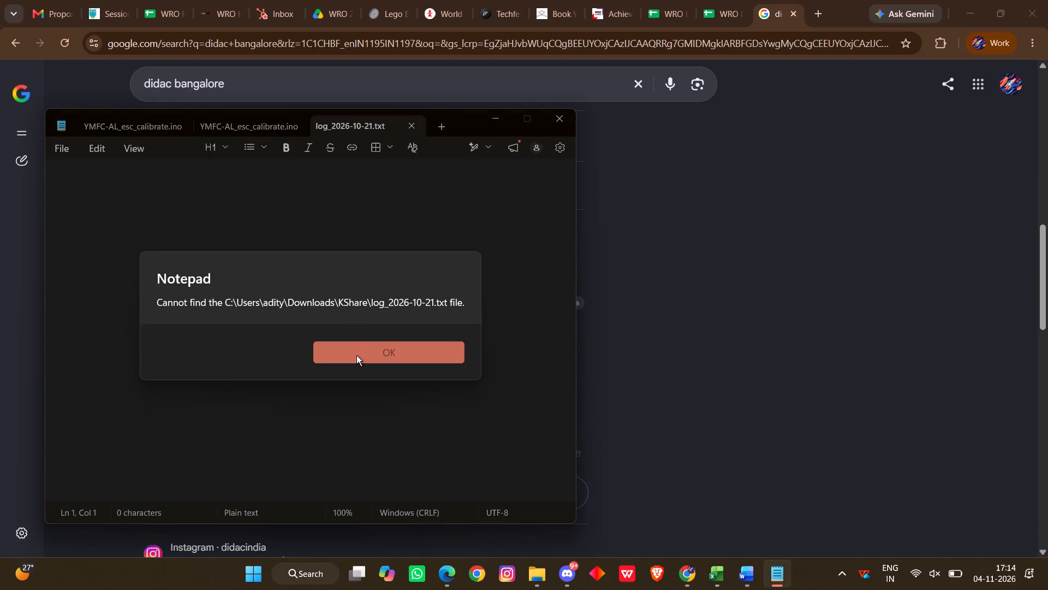
{"action": "key", "text": "ctrl+v"}
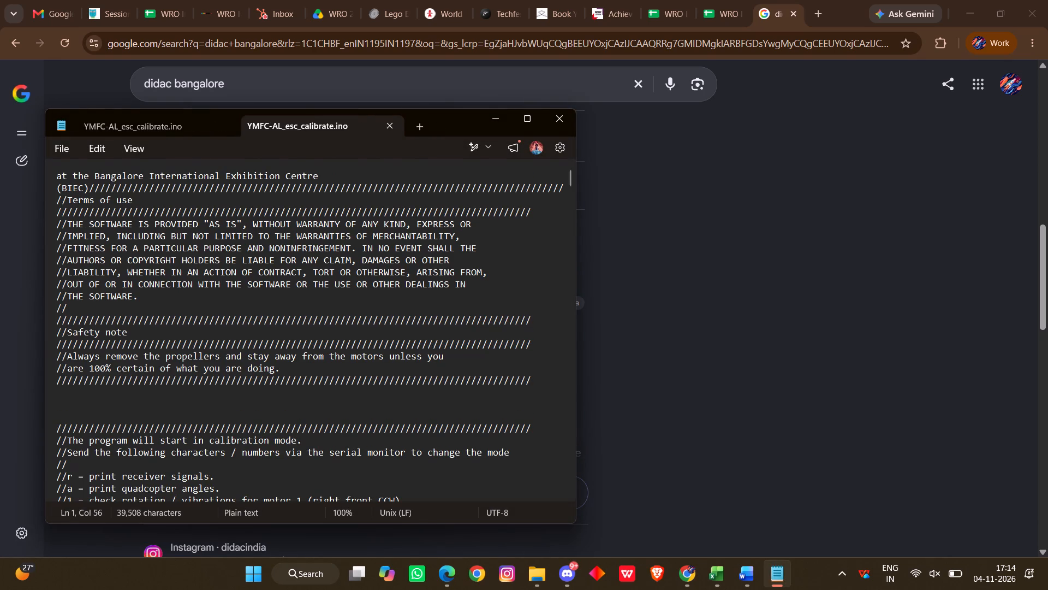
{"action": "key", "text": "ctrl+z"}
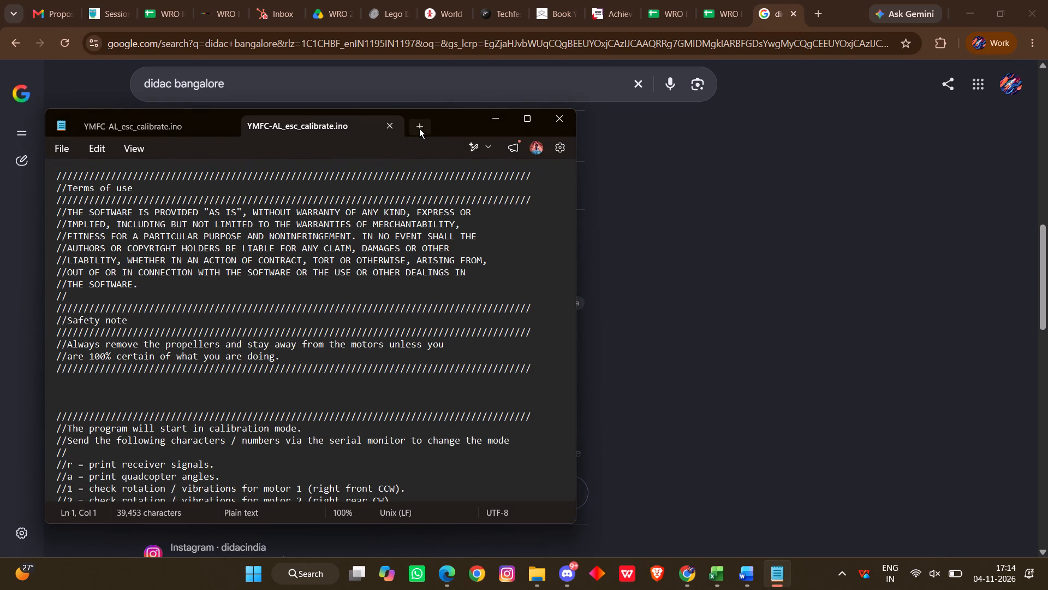
{"action": "left_click", "coordinate": [421, 129]}
{"action": "key", "text": "ctrl+v"}
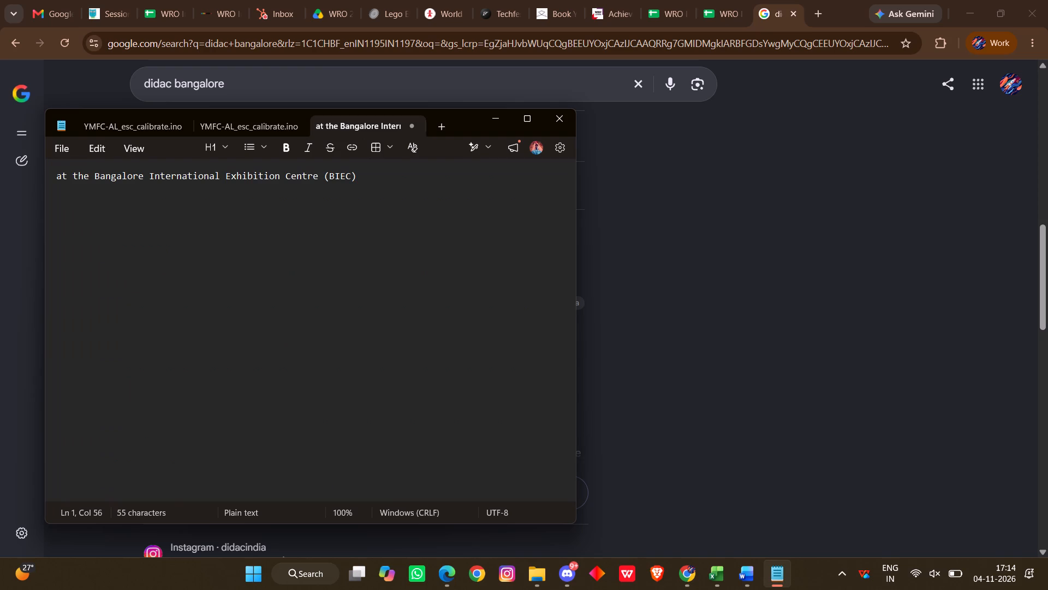
{"action": "left_click_drag", "start_coordinate": [367, 186], "coordinate": [43, 179]}
{"action": "key", "text": "ctrl+c"}
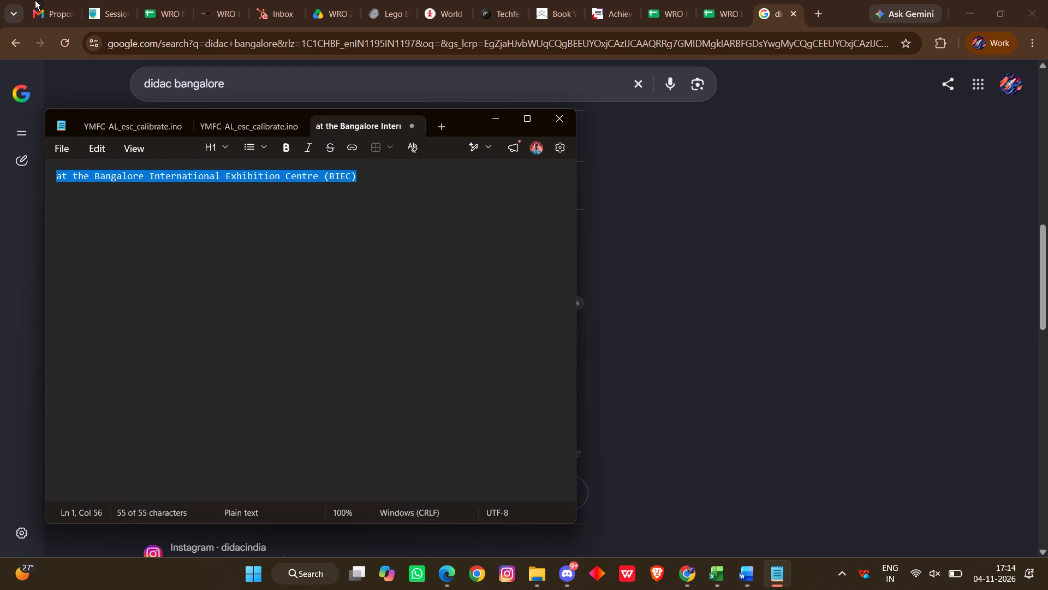
In the Gmail reply, insert "at the Bangalore International Exhibition Centre (BIEC)" before "in Bengaluru", with a space after the preceding comma.
{"action": "left_click", "coordinate": [46, 0]}
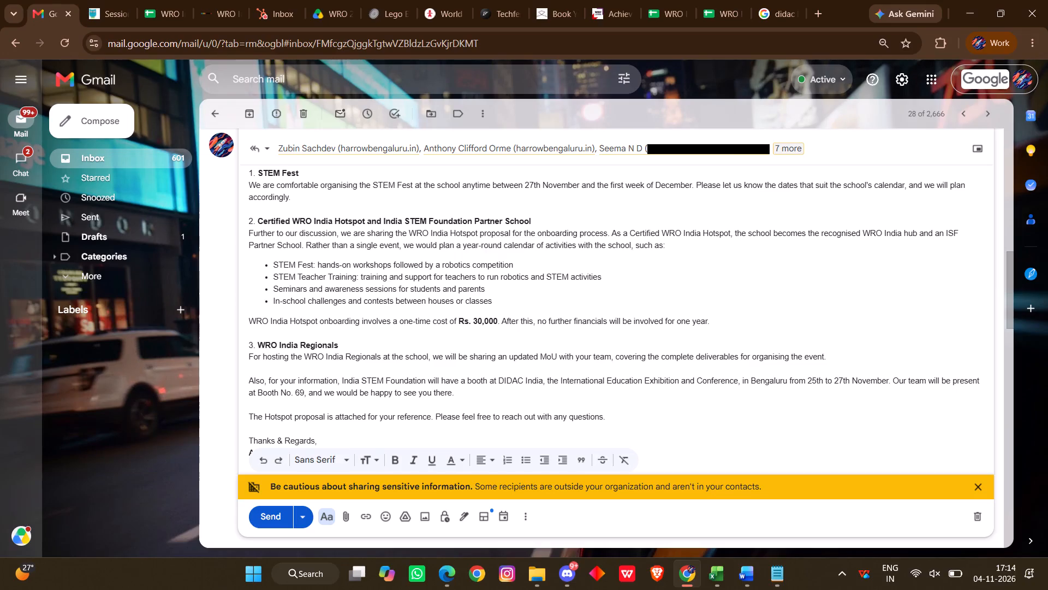
{"action": "key", "text": "ctrl+v"}
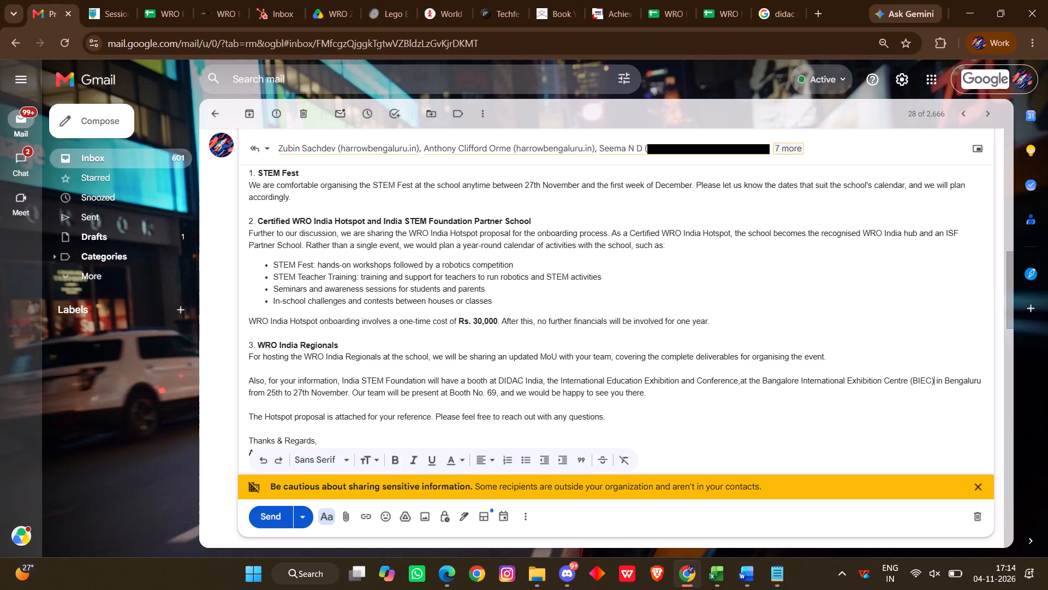
{"action": "left_click", "coordinate": [740, 383]}
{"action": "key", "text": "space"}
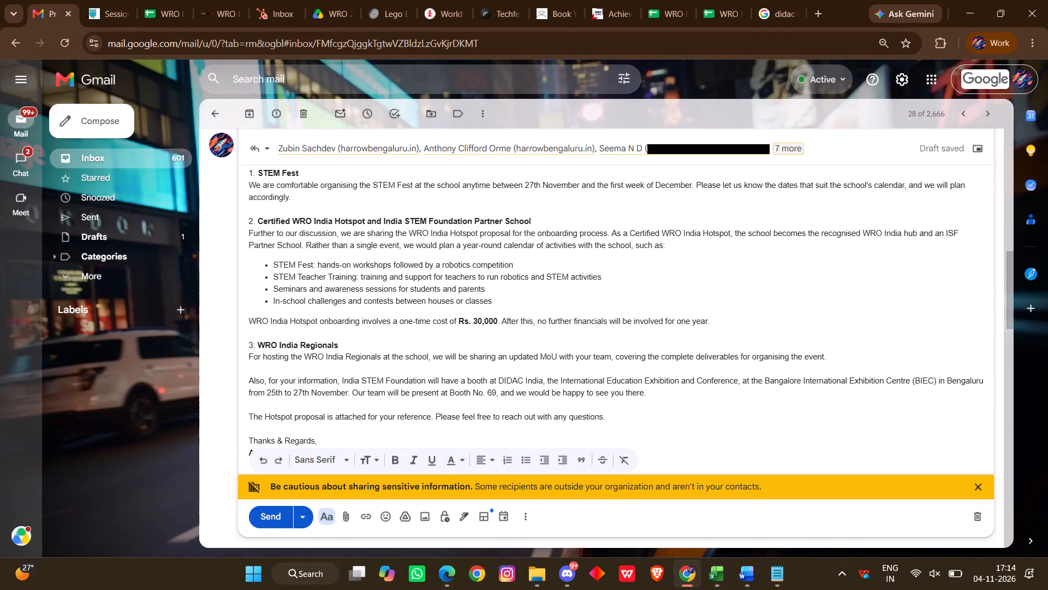
{"action": "left_click", "coordinate": [782, 0]}
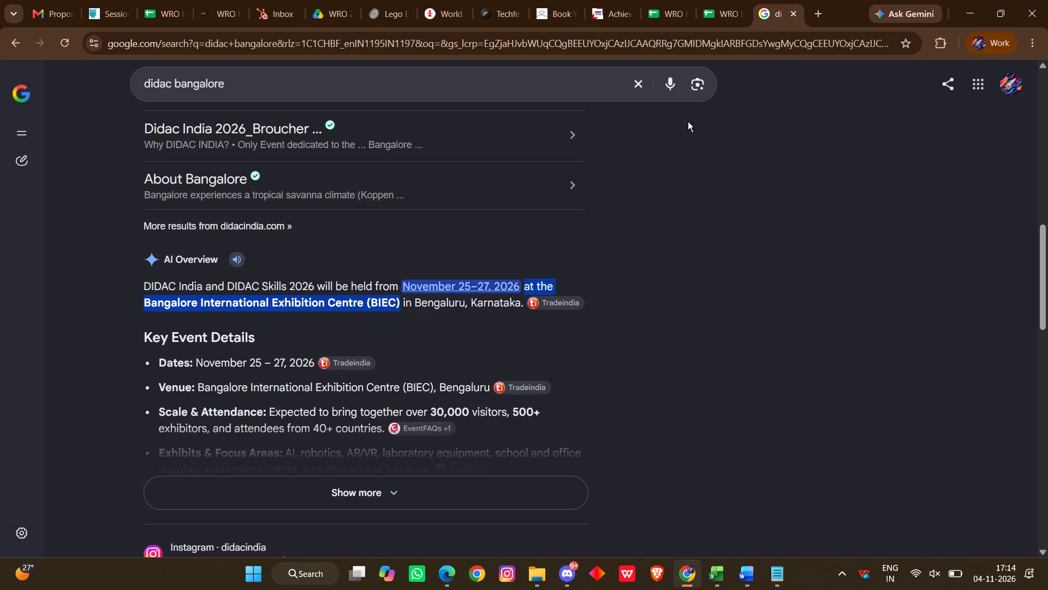
{"action": "left_click", "coordinate": [67, 0]}
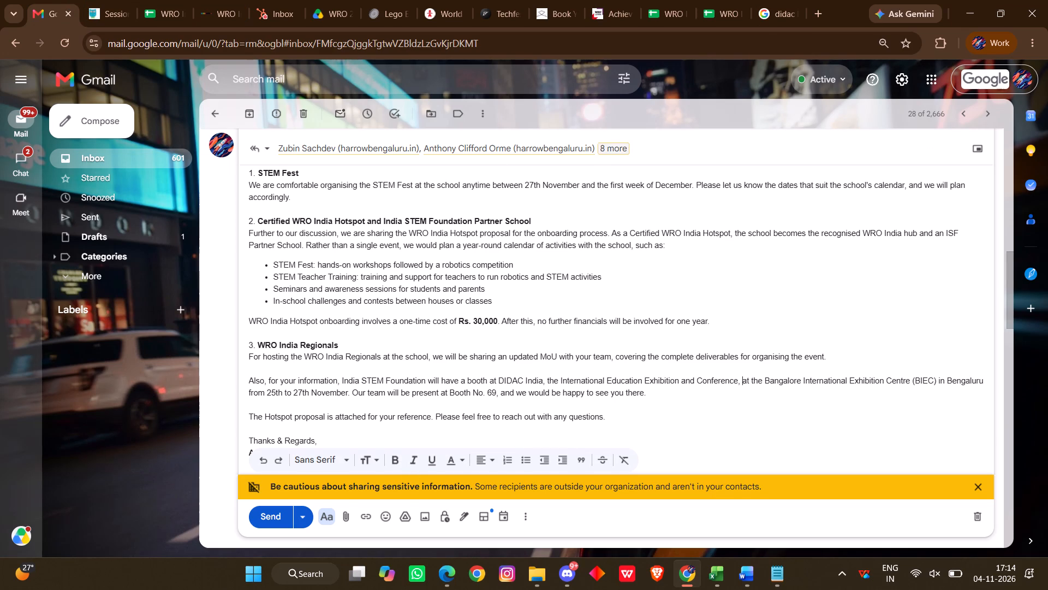
{"action": "key", "text": "BackSpace"}
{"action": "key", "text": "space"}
{"action": "left_click", "coordinate": [771, 394]}
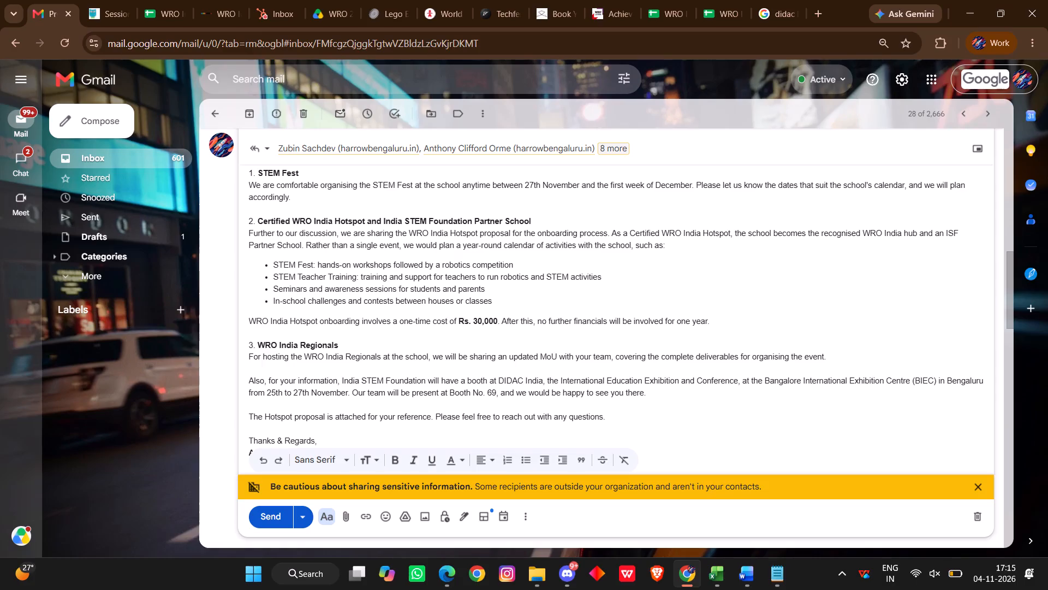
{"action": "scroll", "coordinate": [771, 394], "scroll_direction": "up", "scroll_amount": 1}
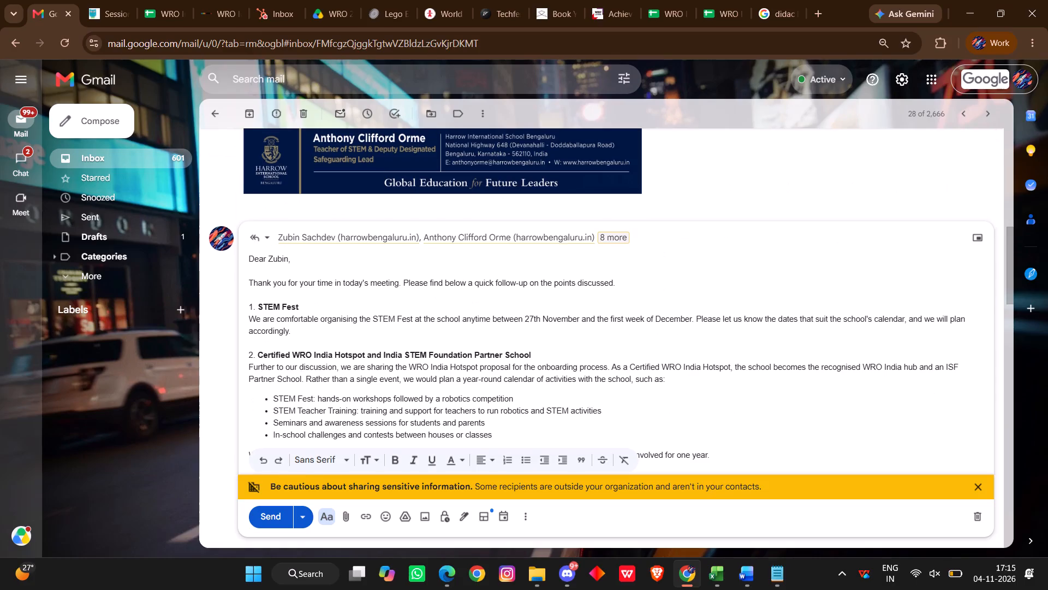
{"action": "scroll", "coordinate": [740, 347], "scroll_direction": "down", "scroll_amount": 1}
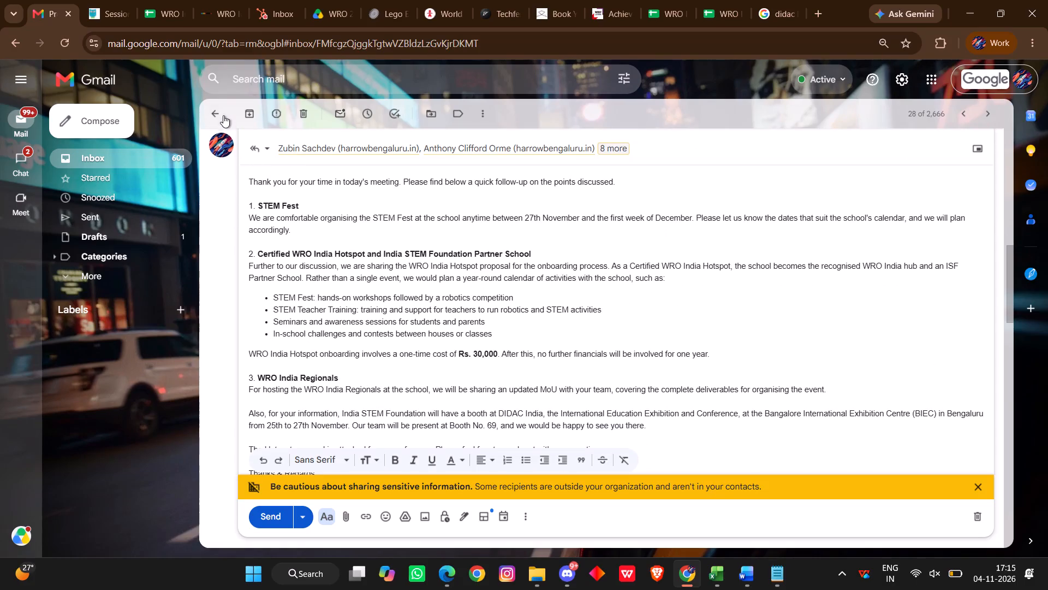
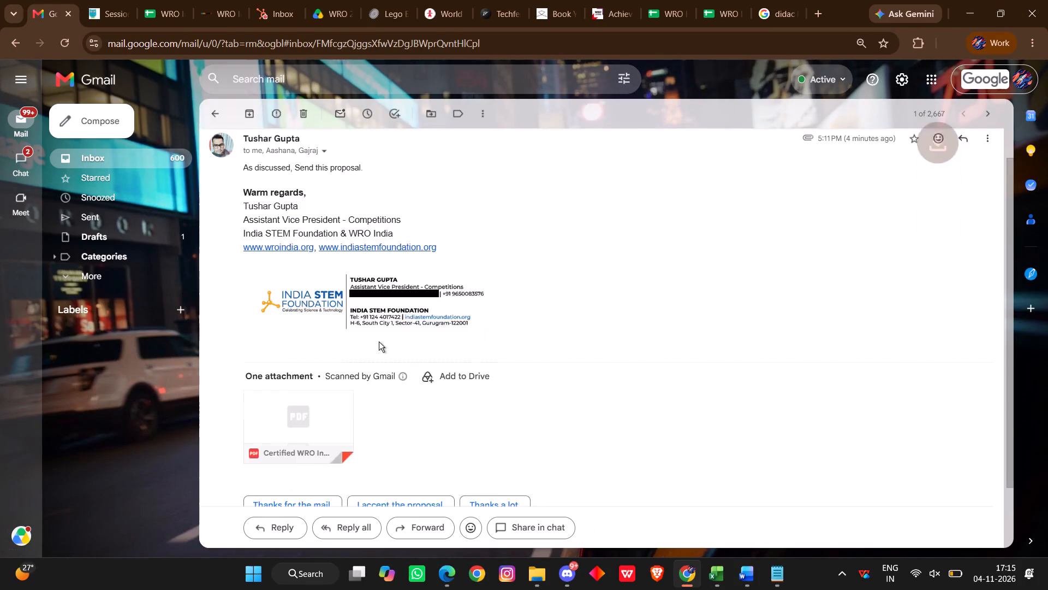
Return from the Harrow Intl. School proposal email to the inbox and show the recent downloads with the Hotspot value proposition PDF.
{"action": "scroll", "coordinate": [379, 341], "scroll_direction": "up", "scroll_amount": 2}
{"action": "left_click", "coordinate": [216, 116]}
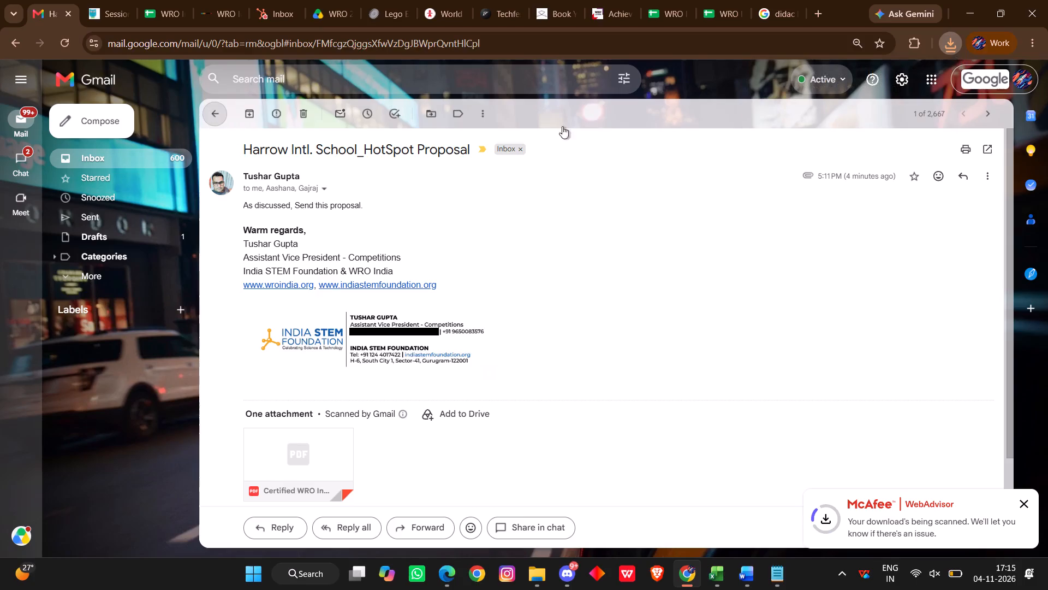
{"action": "left_click", "coordinate": [959, 41]}
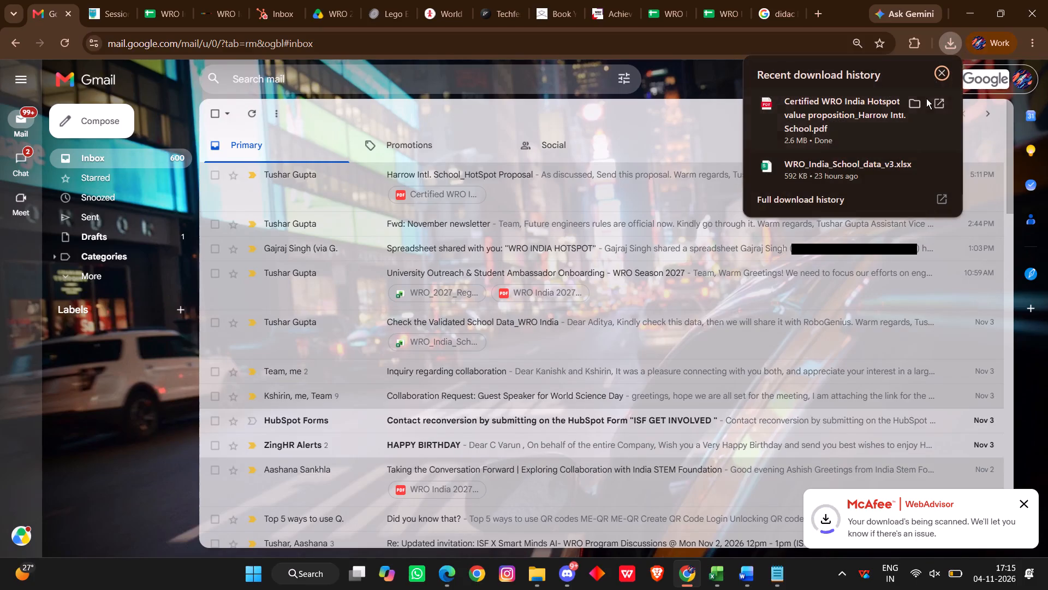
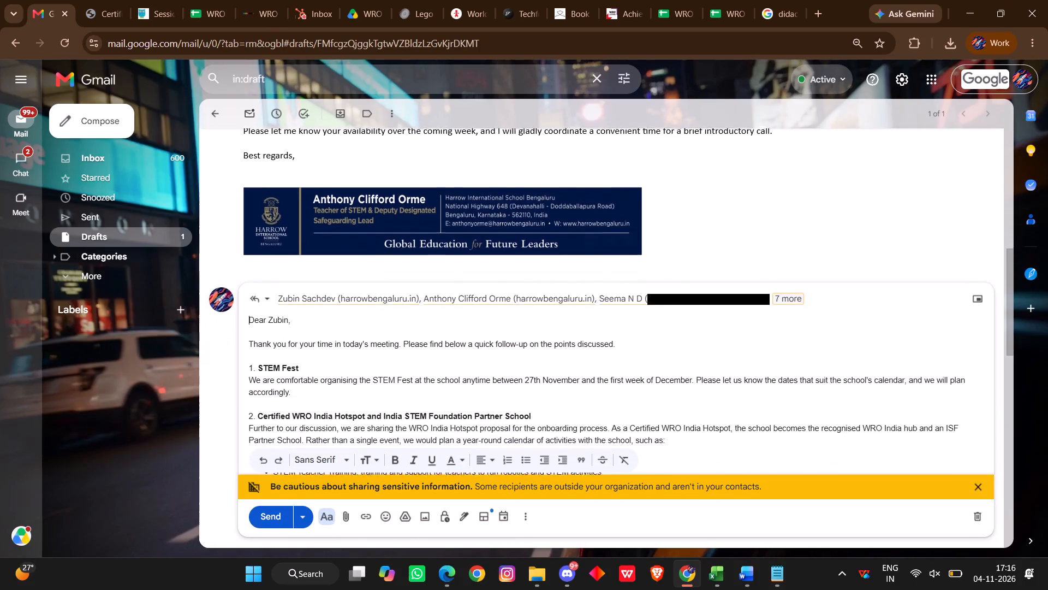
Open the downloaded Certified WRO India Hotspot proposal PDF for Harrow Intl. School and check its pages through to the end.
{"action": "scroll", "coordinate": [359, 422], "scroll_direction": "down", "scroll_amount": 6}
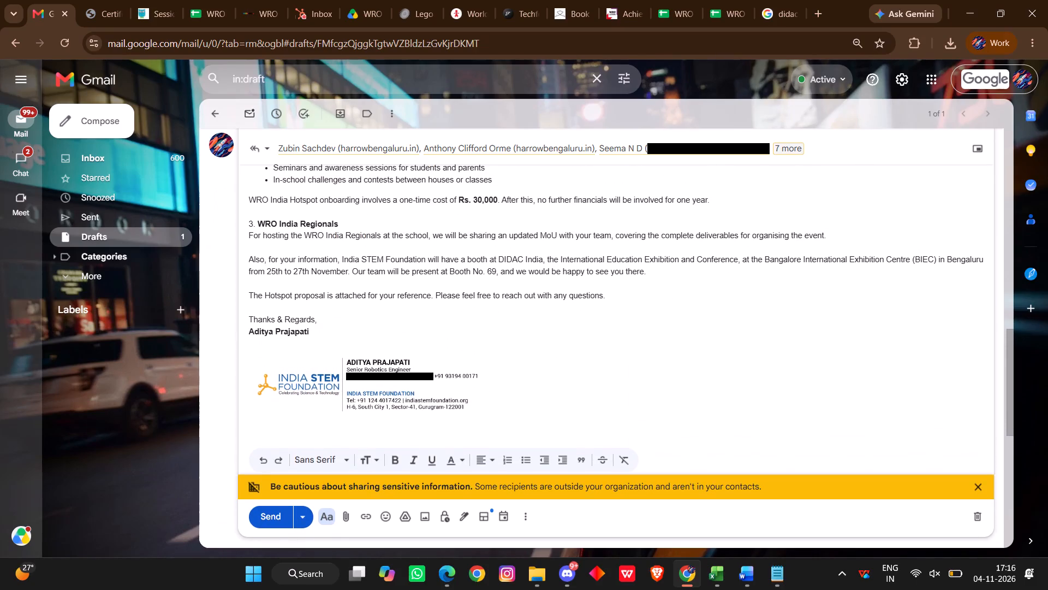
{"action": "left_click", "coordinate": [530, 589]}
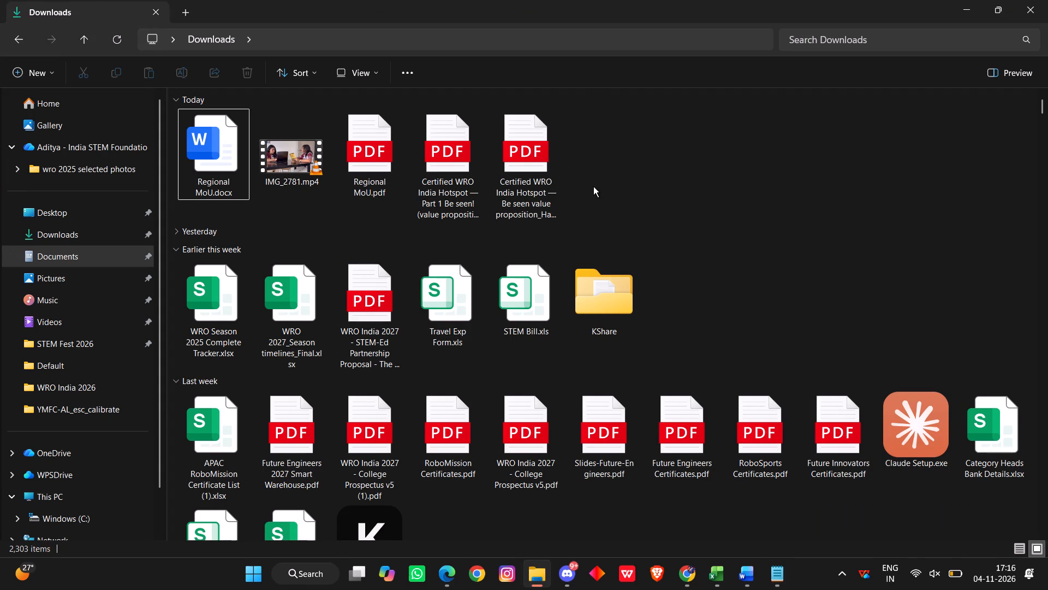
{"action": "double_click", "coordinate": [555, 180]}
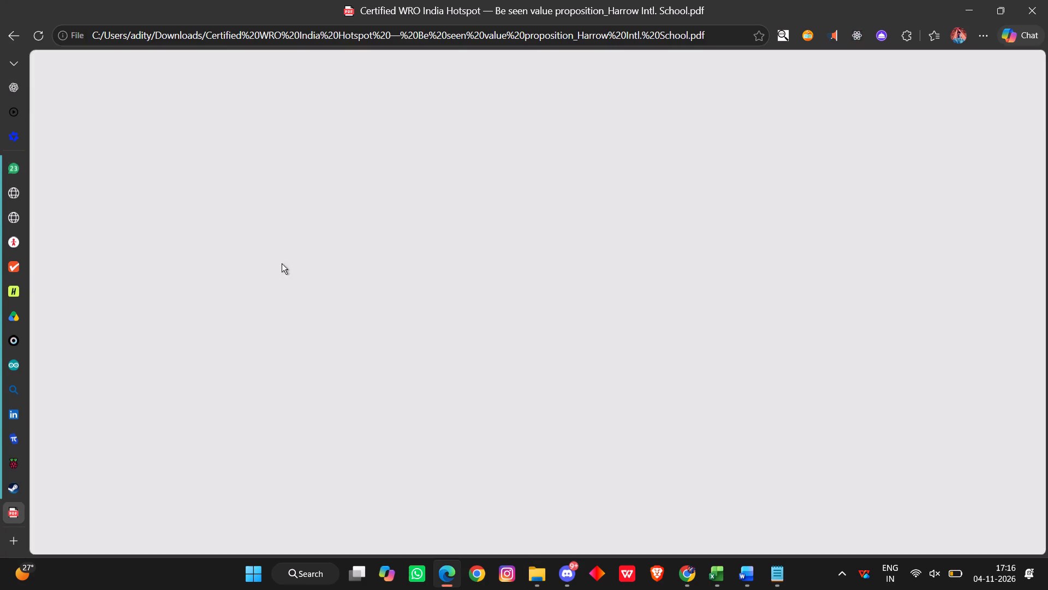
{"action": "scroll", "coordinate": [159, 359], "scroll_direction": "down", "scroll_amount": 6}
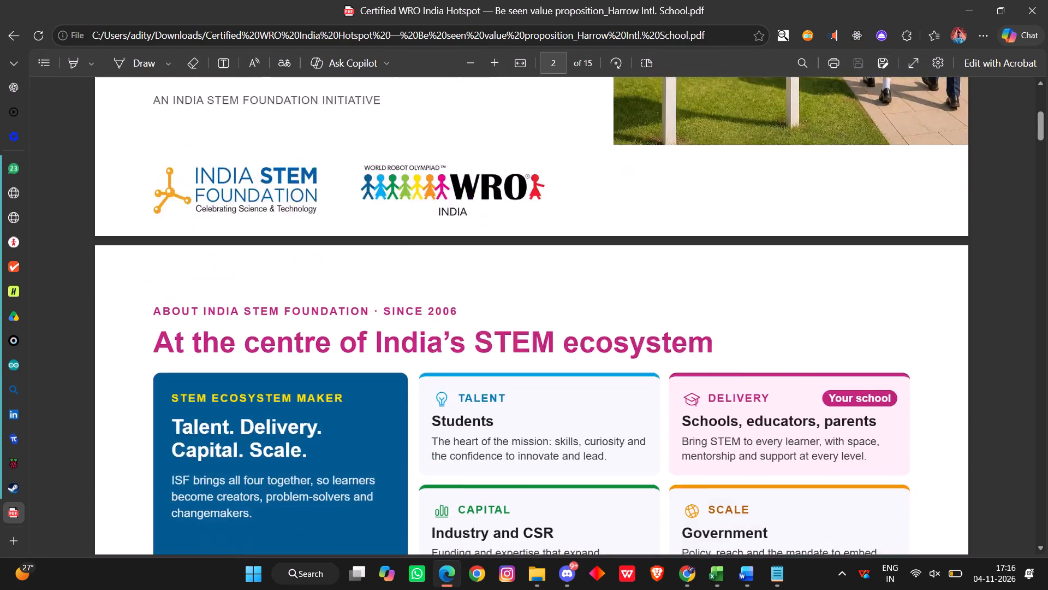
{"action": "scroll", "coordinate": [159, 359], "scroll_direction": "down", "scroll_amount": 20}
{"action": "scroll", "coordinate": [159, 359], "scroll_direction": "down", "scroll_amount": 7}
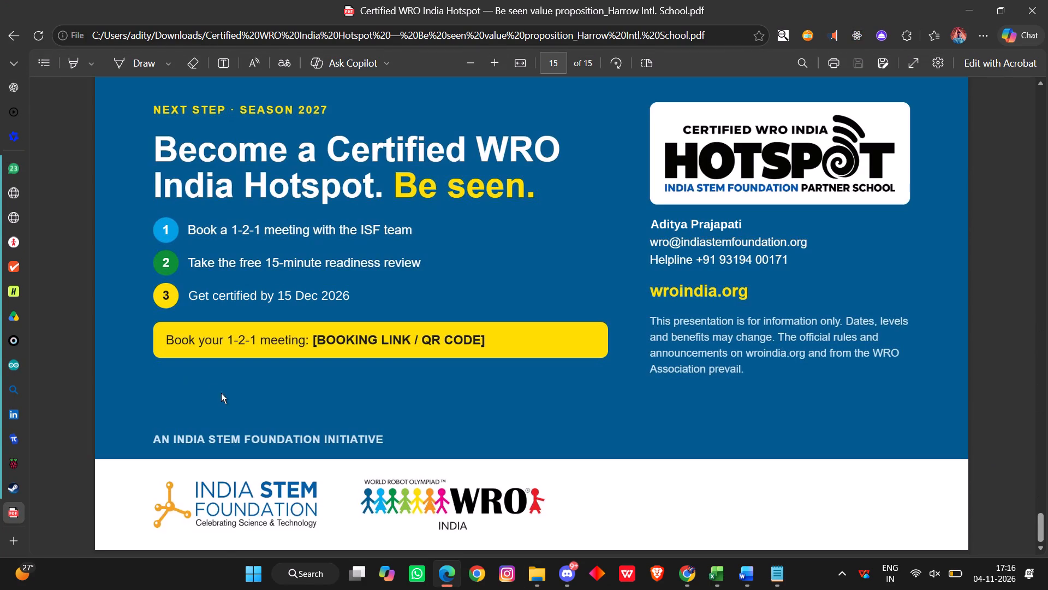
Copy the Harrow Intl. School Hotspot proposal PDF from Downloads and attach it to the Gmail reply draft.
{"action": "left_click", "coordinate": [541, 570]}
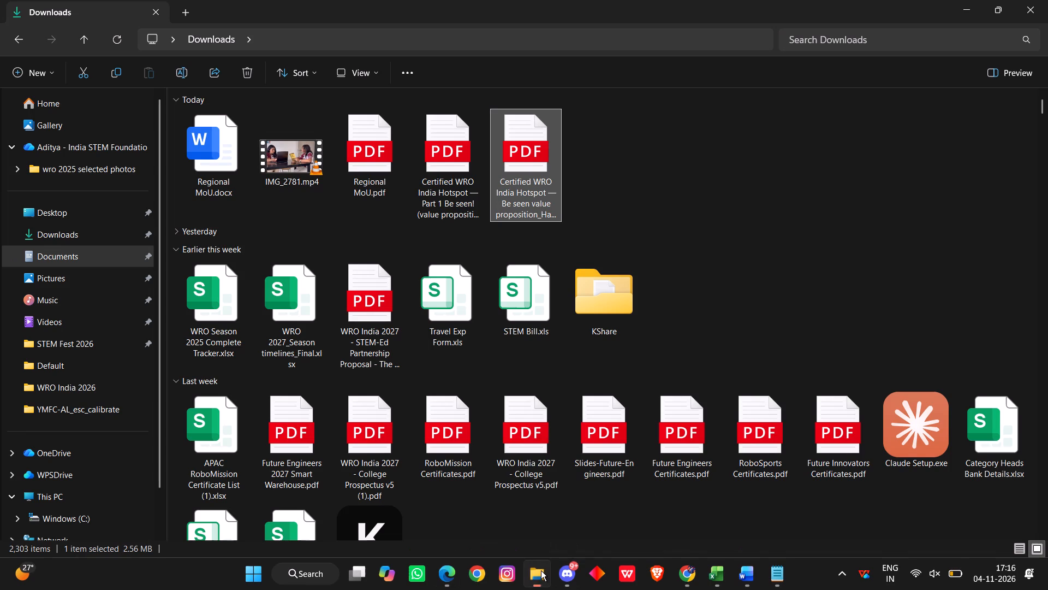
{"action": "left_click", "coordinate": [633, 211]}
{"action": "left_click", "coordinate": [533, 195]}
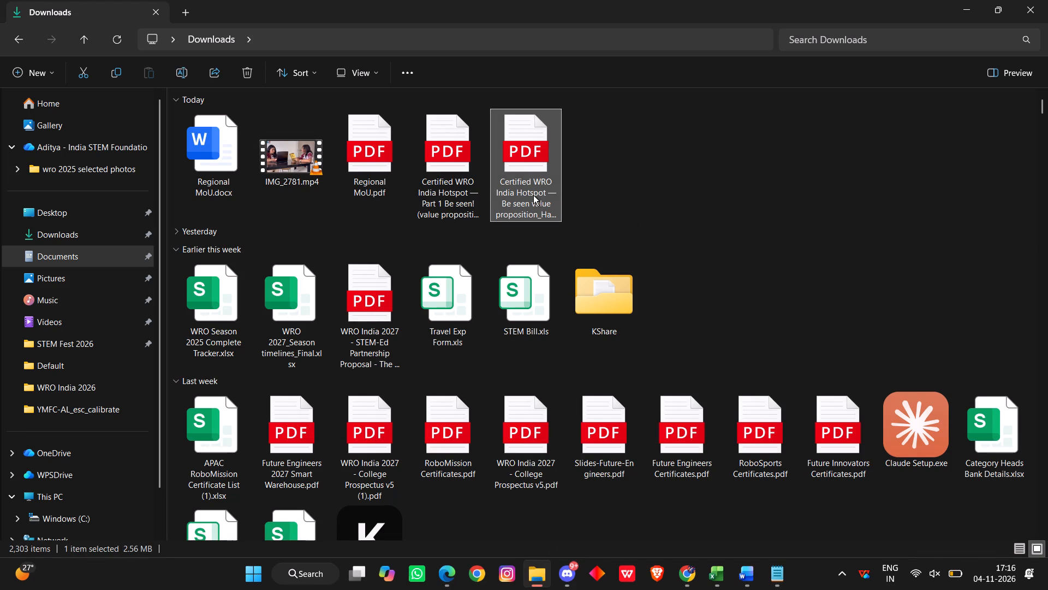
{"action": "key", "text": "ctrl+c"}
{"action": "key", "text": "alt+Tab"}
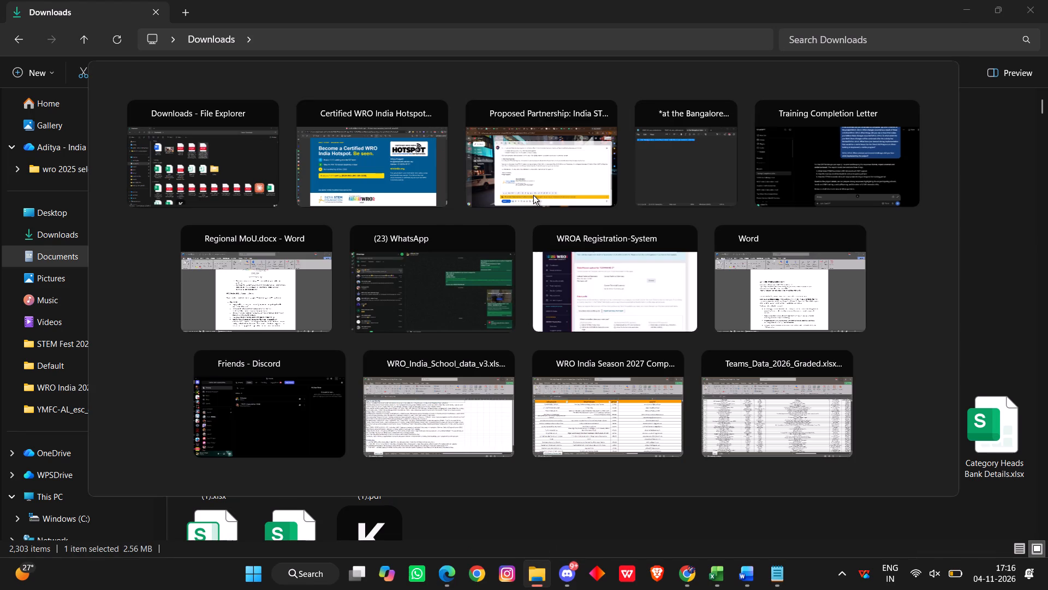
{"action": "key", "text": "alt+Tab"}
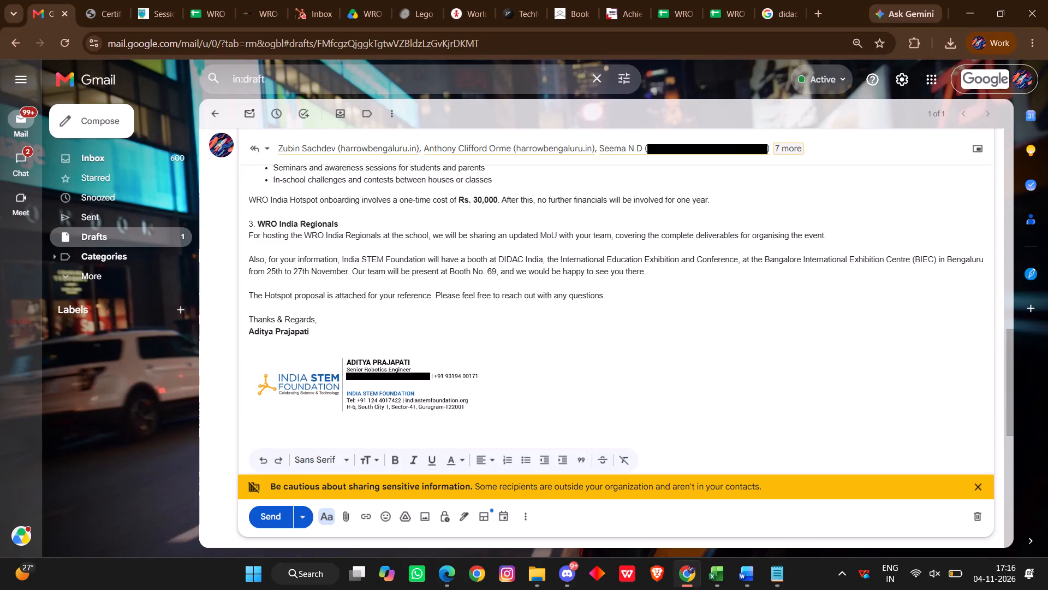
{"action": "left_click", "coordinate": [625, 277]}
{"action": "left_click", "coordinate": [638, 308]}
{"action": "key", "text": "ctrl+v"}
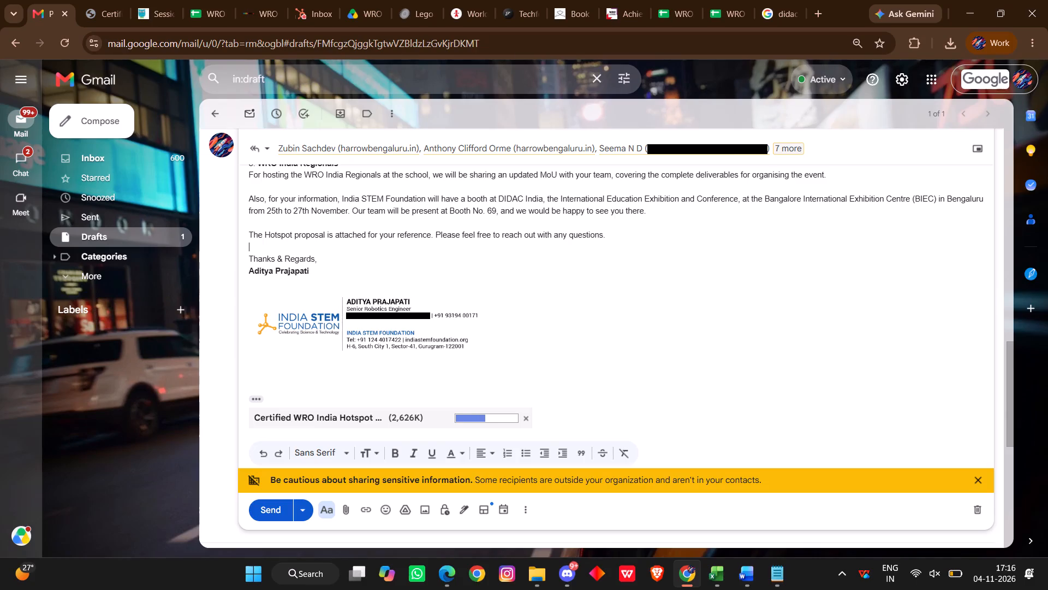
Proofread the whole reply draft, covering the STEM Fest, Hotspot, Regionals and DIDAC India paragraphs and the attachment.
{"action": "scroll", "coordinate": [638, 308], "scroll_direction": "up", "scroll_amount": 2}
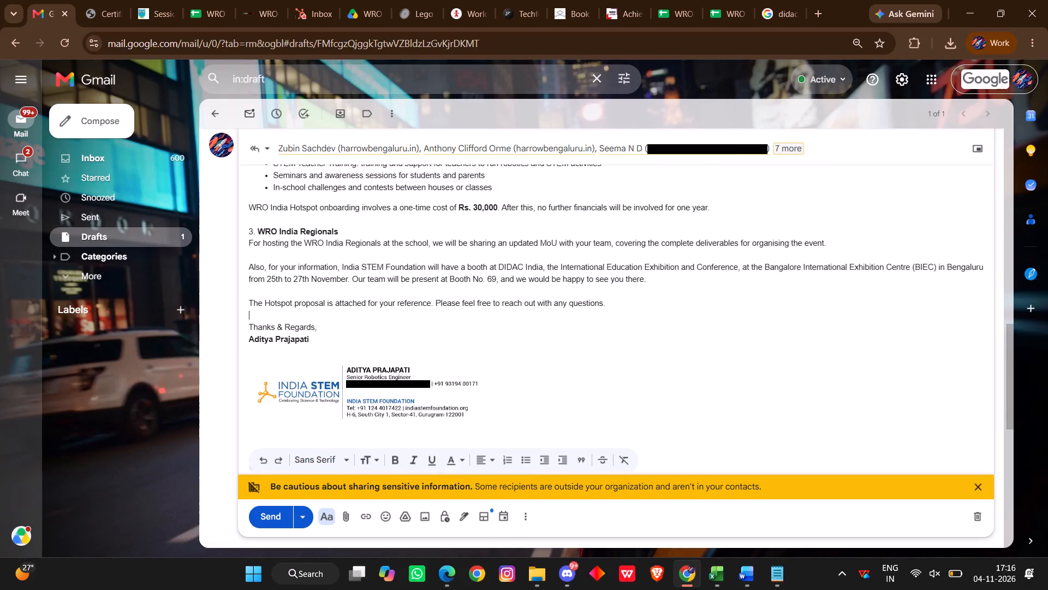
{"action": "scroll", "coordinate": [638, 308], "scroll_direction": "up", "scroll_amount": 4}
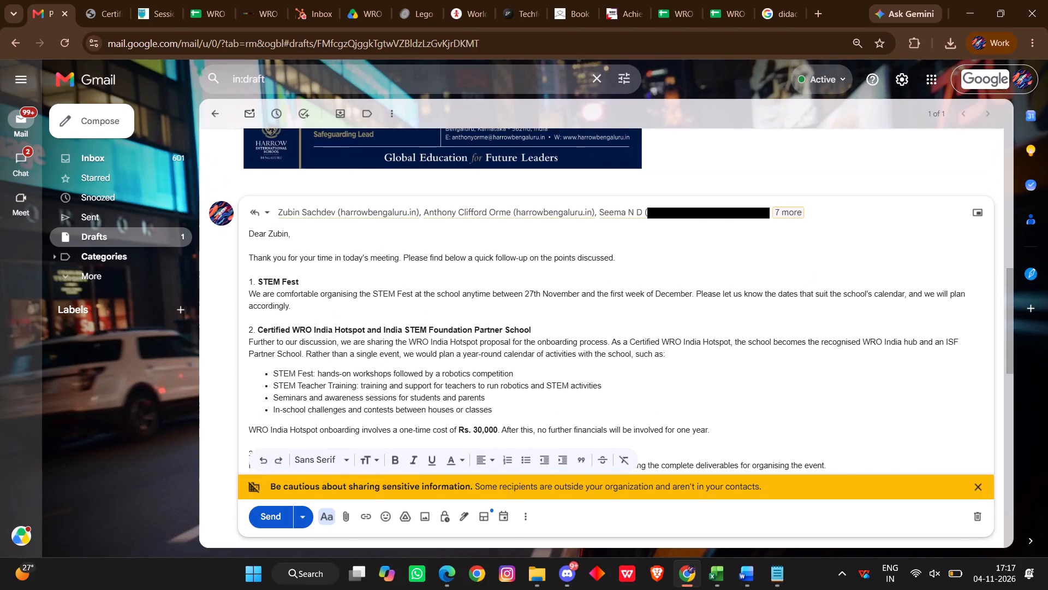
{"action": "scroll", "coordinate": [638, 308], "scroll_direction": "down", "scroll_amount": 1}
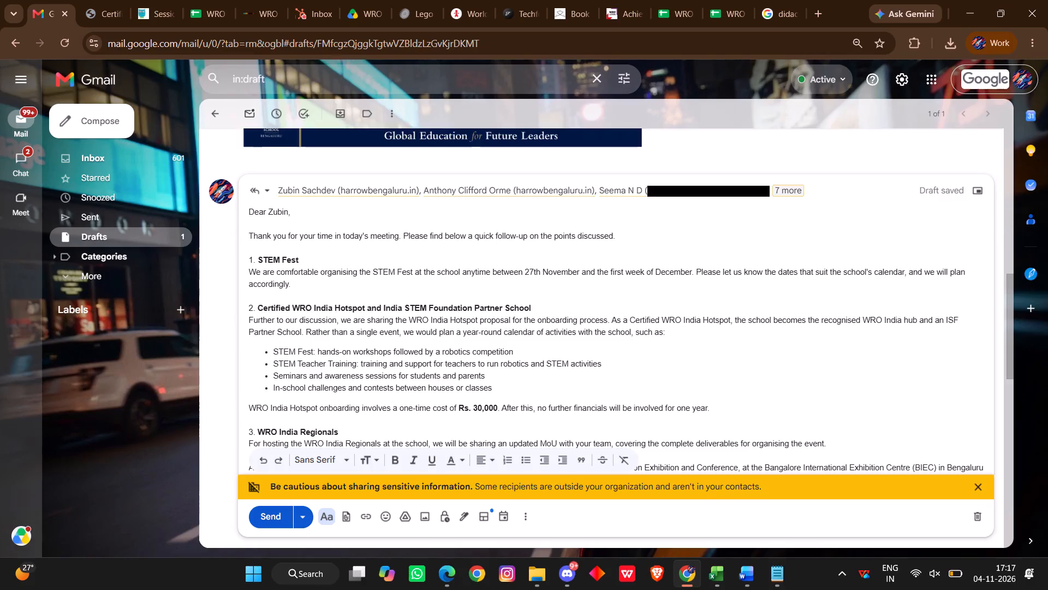
{"action": "scroll", "coordinate": [638, 308], "scroll_direction": "down", "scroll_amount": 5}
{"action": "scroll", "coordinate": [638, 308], "scroll_direction": "up", "scroll_amount": 1}
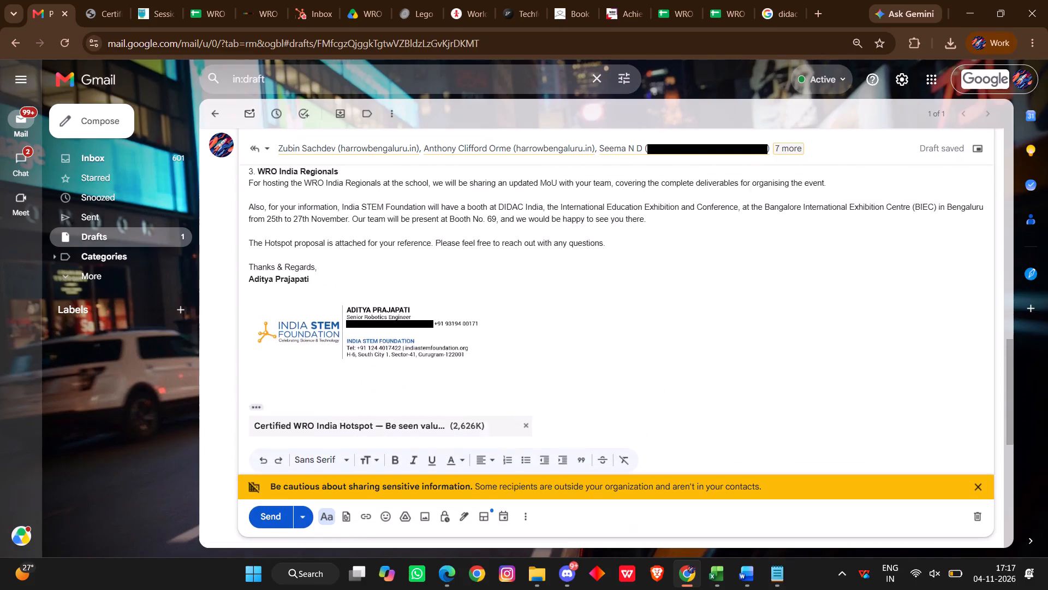
{"action": "scroll", "coordinate": [638, 308], "scroll_direction": "up", "scroll_amount": 4}
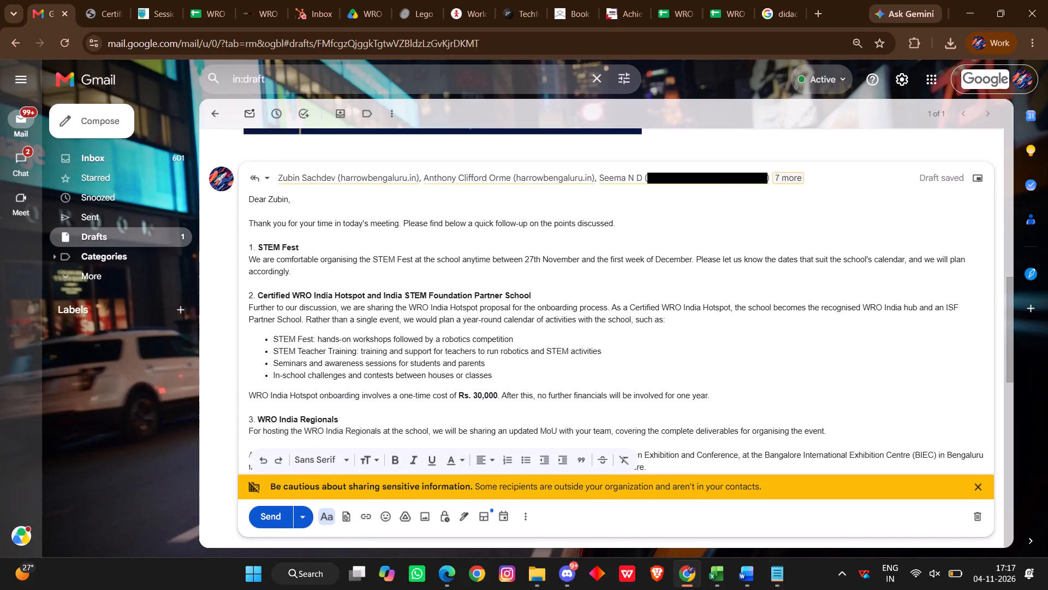
{"action": "scroll", "coordinate": [638, 308], "scroll_direction": "up", "scroll_amount": 1}
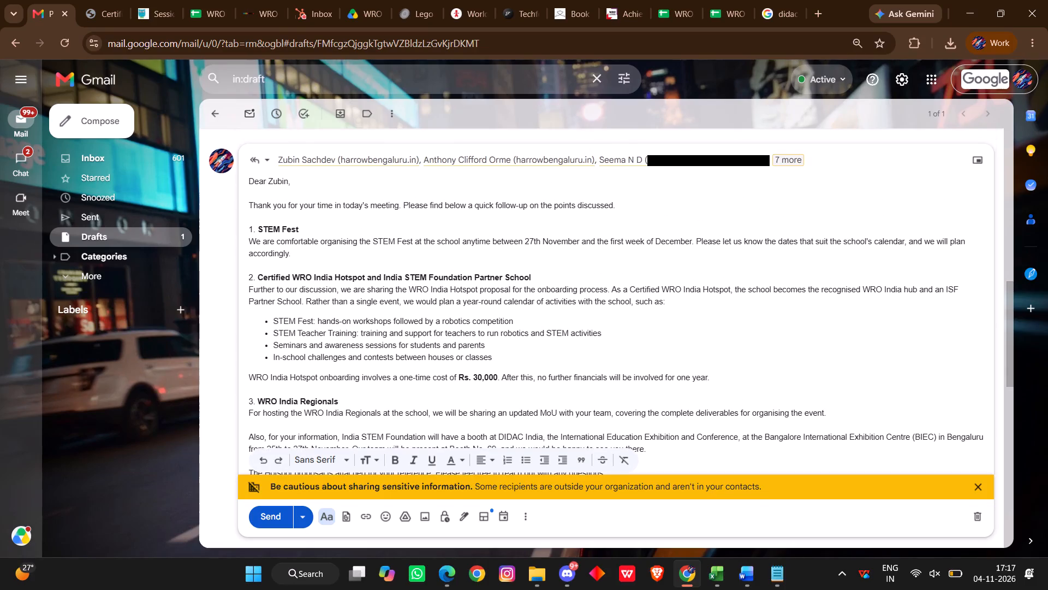
{"action": "scroll", "coordinate": [642, 341], "scroll_direction": "down", "scroll_amount": 1}
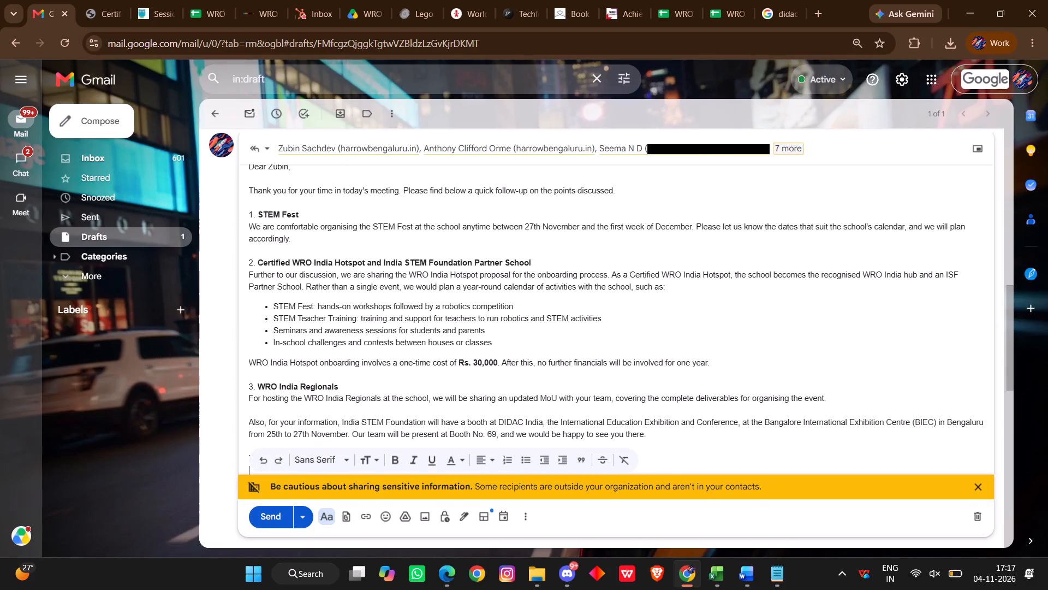
{"action": "scroll", "coordinate": [642, 341], "scroll_direction": "down", "scroll_amount": 1}
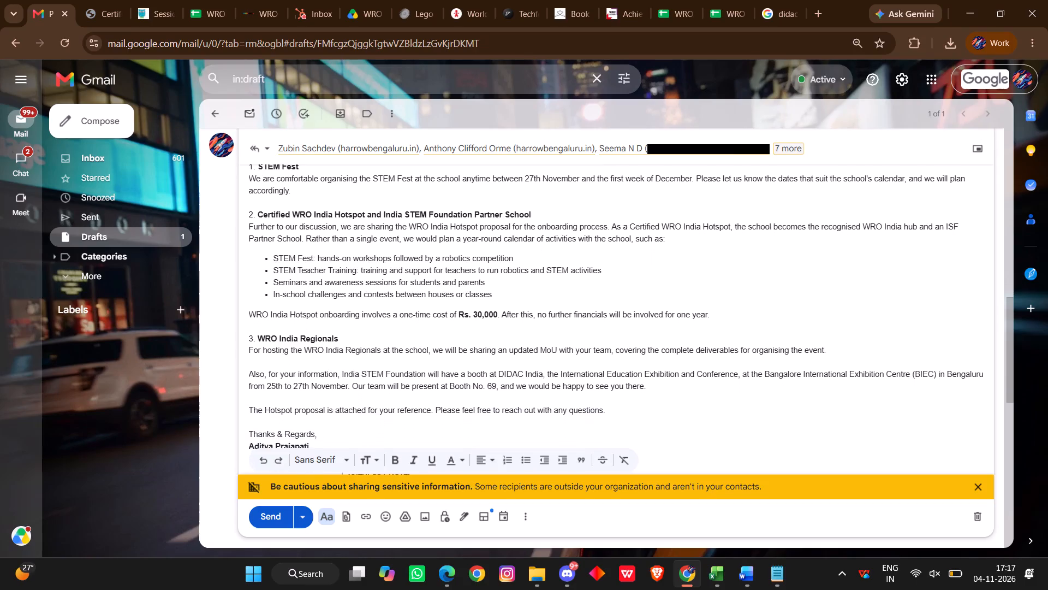
{"action": "scroll", "coordinate": [642, 341], "scroll_direction": "down", "scroll_amount": 1}
{"action": "scroll", "coordinate": [642, 341], "scroll_direction": "up", "scroll_amount": 1}
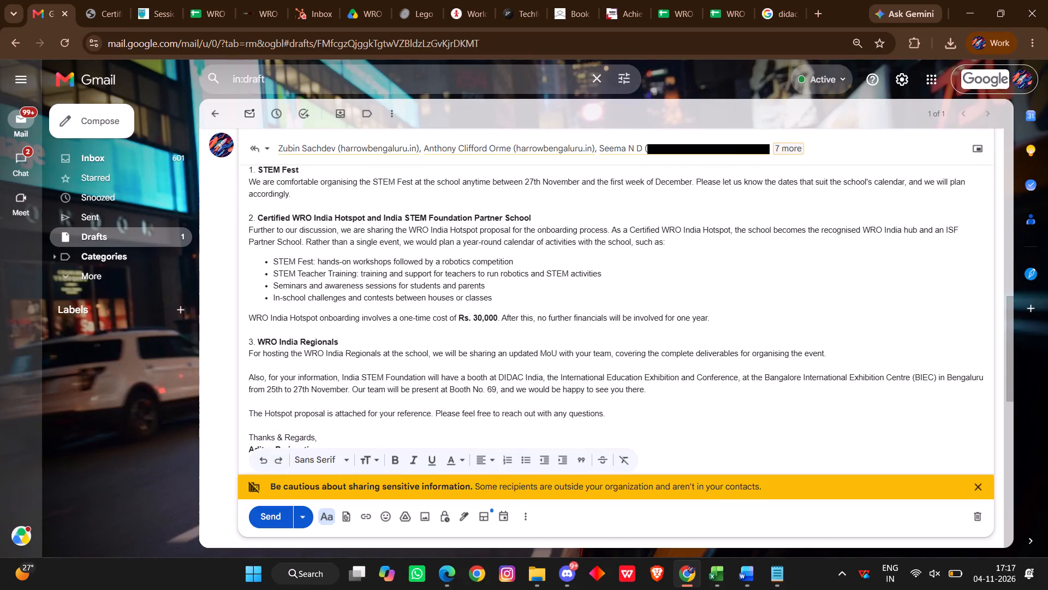
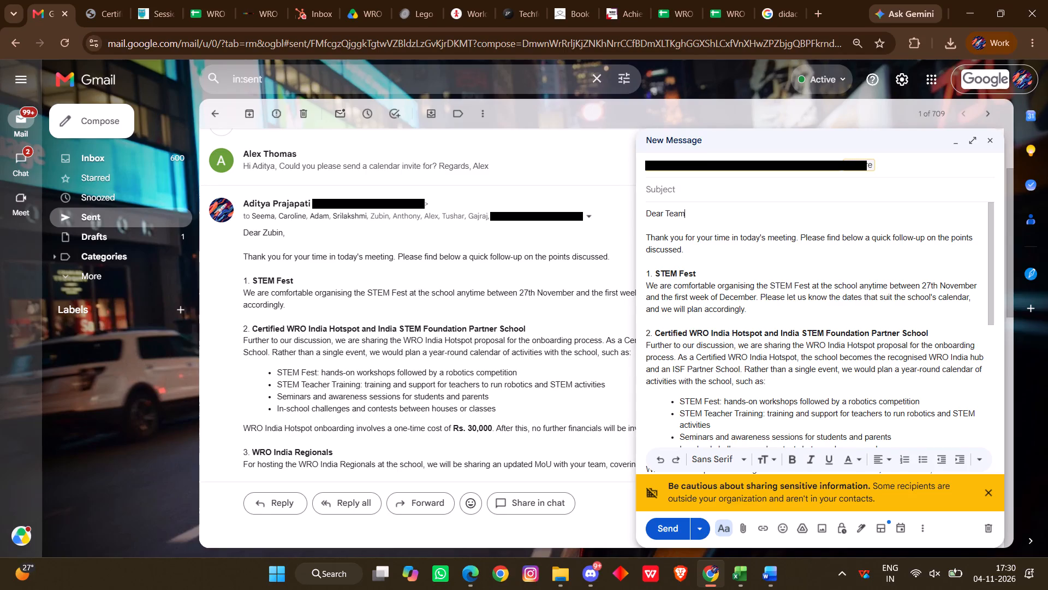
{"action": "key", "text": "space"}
Search the web in a new tab for "meru international school hyderabad" and browse its image results.
{"action": "left_click", "coordinate": [820, 5]}
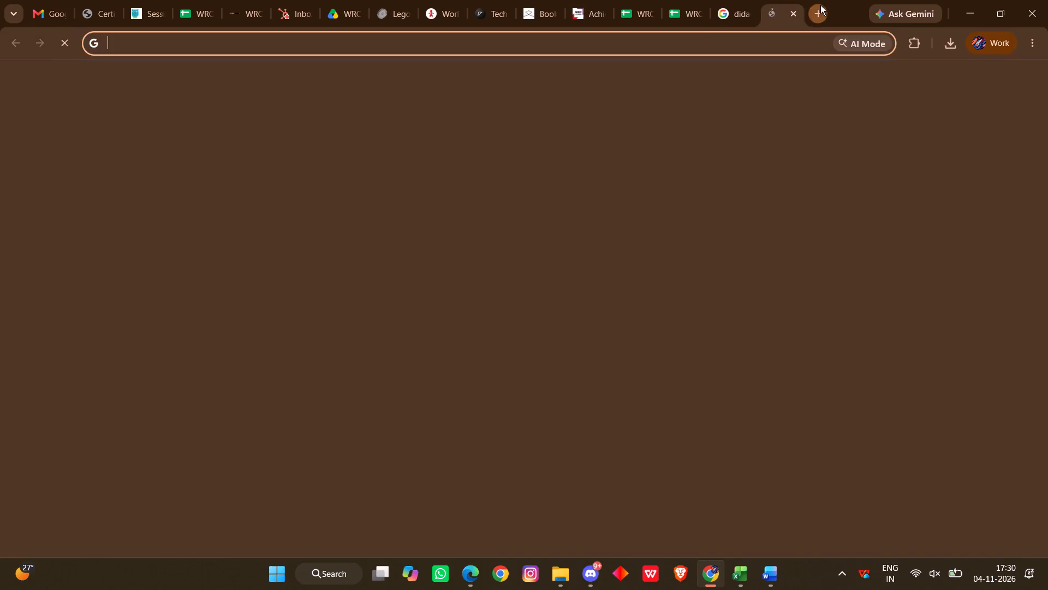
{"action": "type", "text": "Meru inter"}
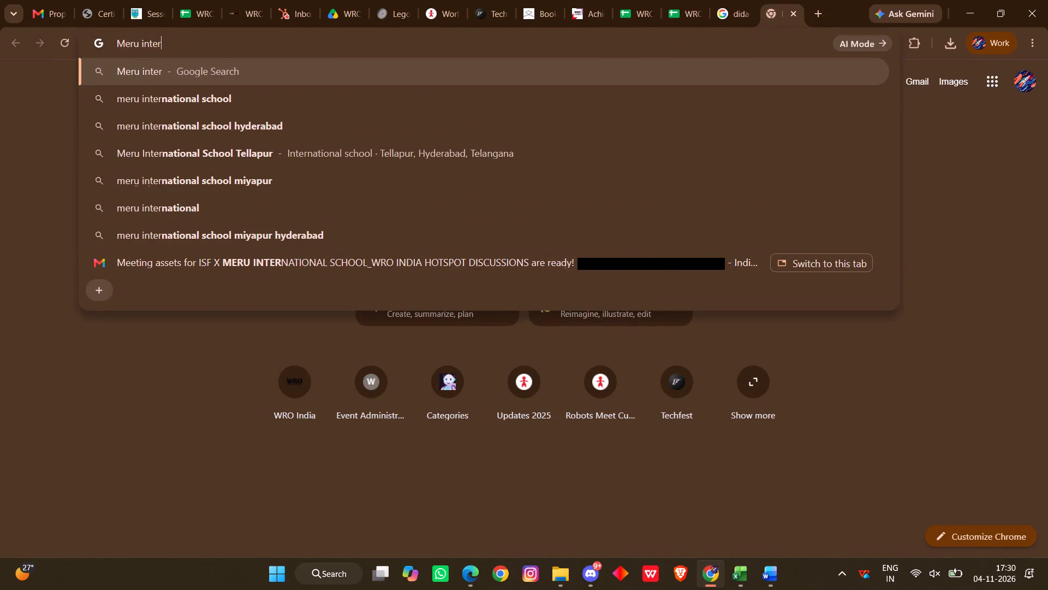
{"action": "left_click", "coordinate": [639, 126]}
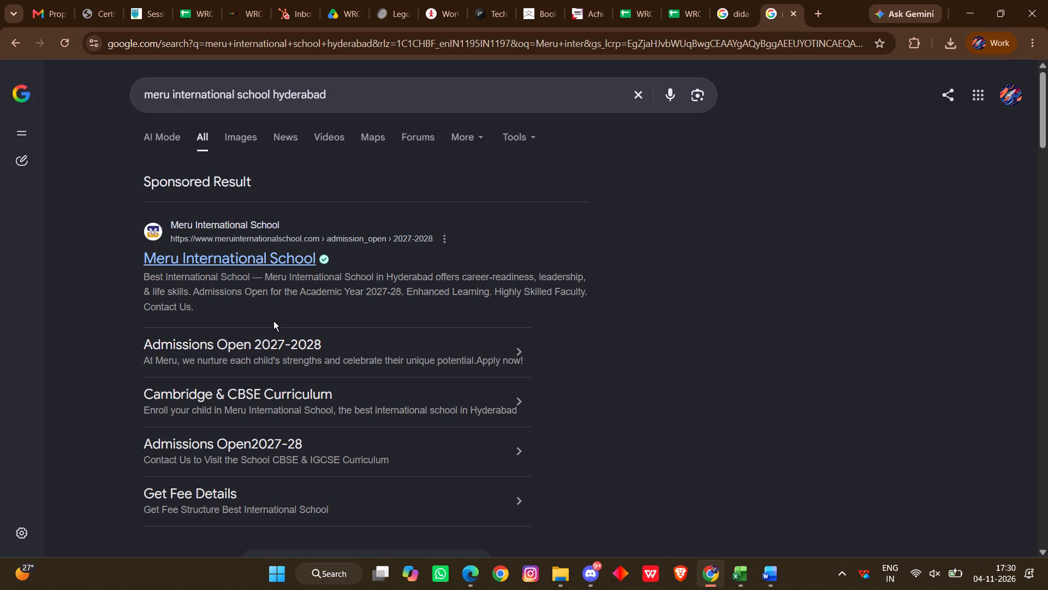
{"action": "scroll", "coordinate": [273, 321], "scroll_direction": "down", "scroll_amount": 4}
{"action": "scroll", "coordinate": [273, 321], "scroll_direction": "up", "scroll_amount": 3}
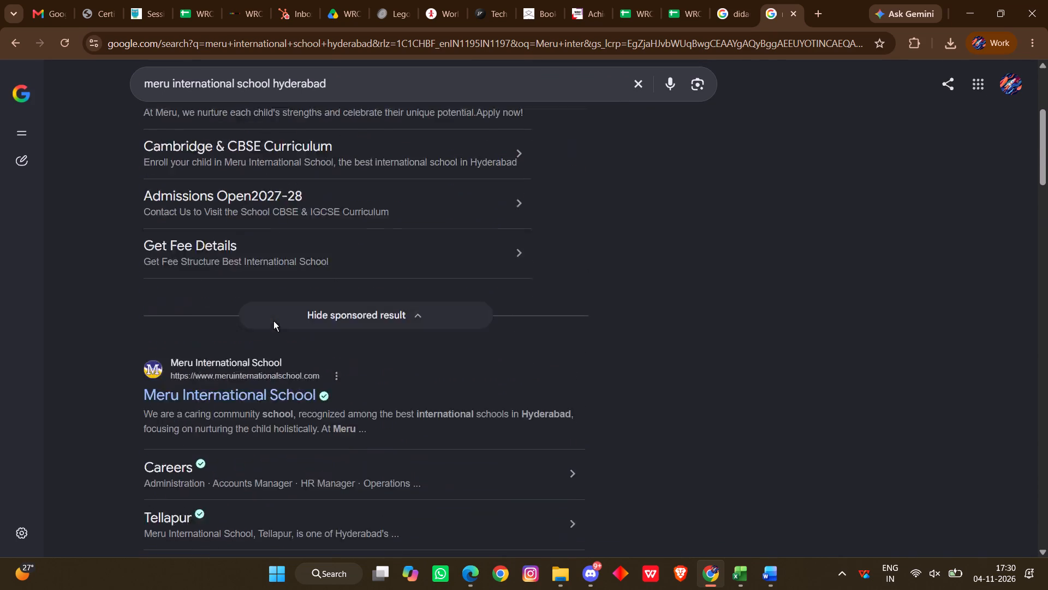
{"action": "left_click", "coordinate": [251, 131]}
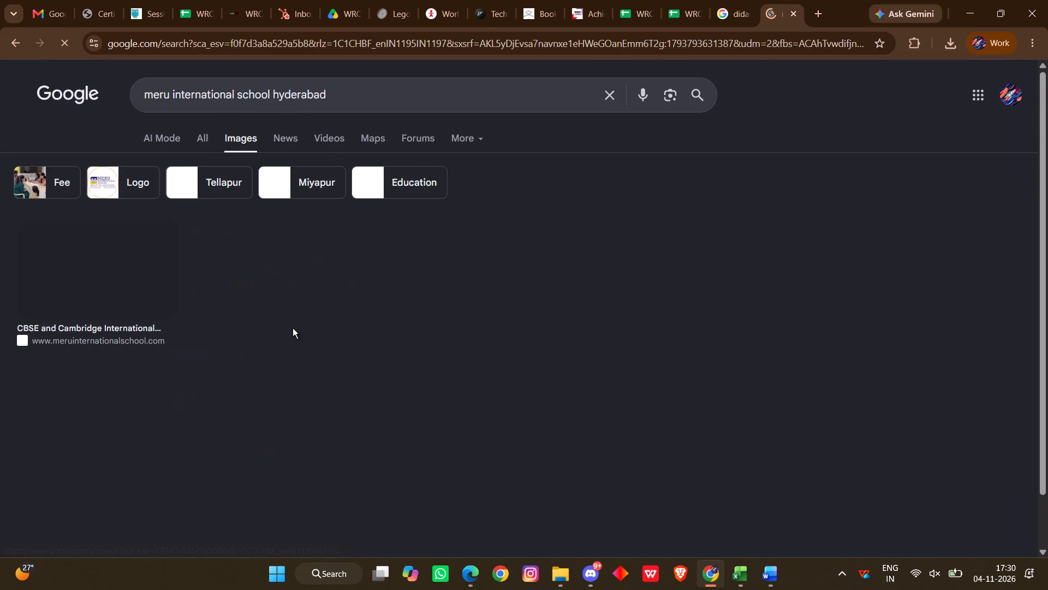
{"action": "scroll", "coordinate": [293, 334], "scroll_direction": "down", "scroll_amount": 1}
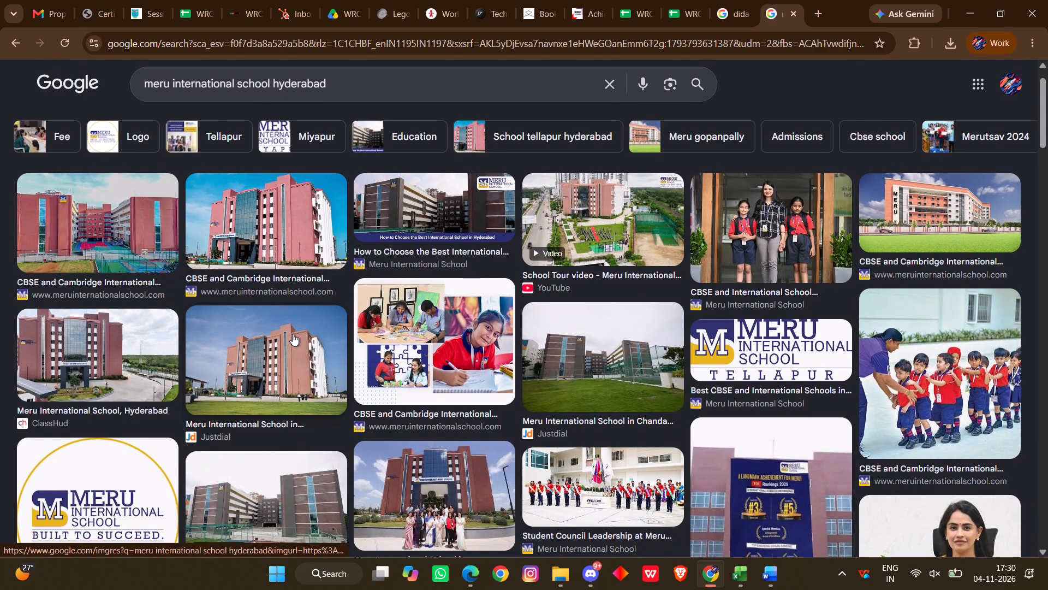
Examine the image results for "meru international school hyderabad", looking over the campus, event and logo pictures.
{"action": "scroll", "coordinate": [293, 334], "scroll_direction": "down", "scroll_amount": 1}
{"action": "scroll", "coordinate": [293, 334], "scroll_direction": "up", "scroll_amount": 2}
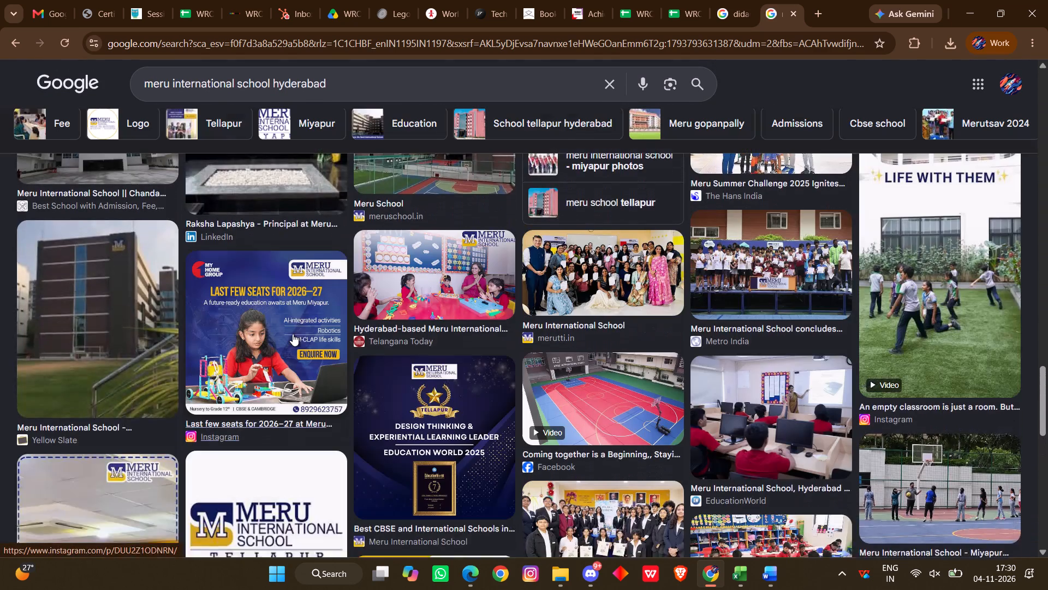
{"action": "scroll", "coordinate": [293, 334], "scroll_direction": "up", "scroll_amount": 6}
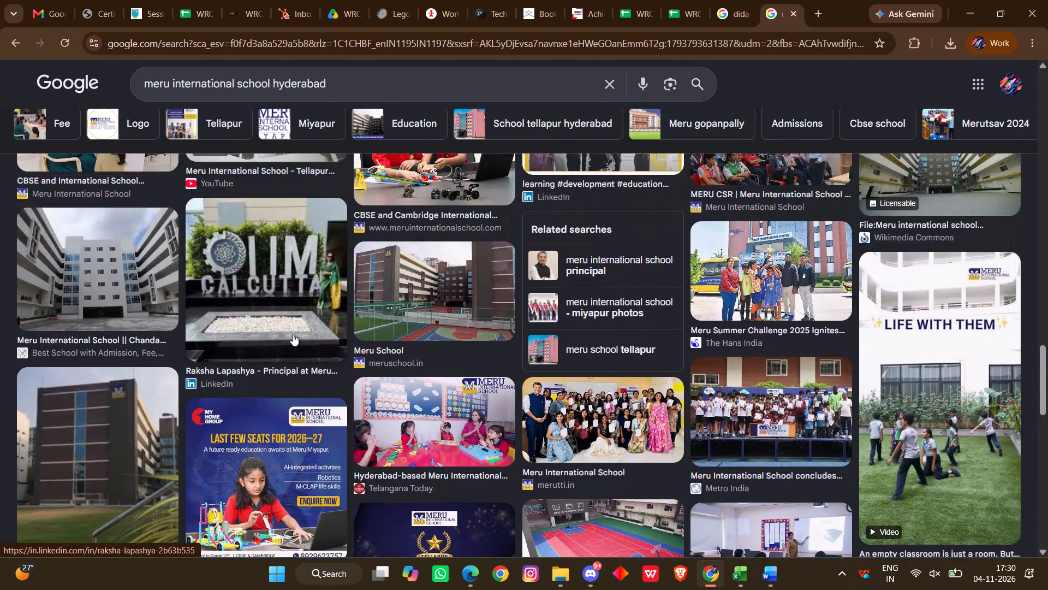
{"action": "scroll", "coordinate": [293, 334], "scroll_direction": "up", "scroll_amount": 4}
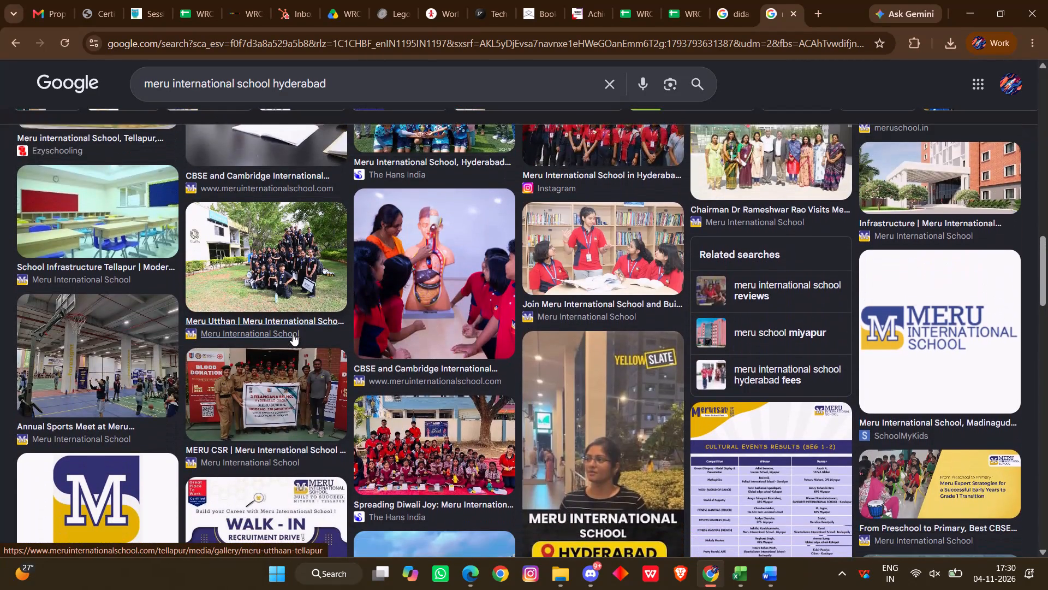
{"action": "scroll", "coordinate": [293, 334], "scroll_direction": "down", "scroll_amount": 2}
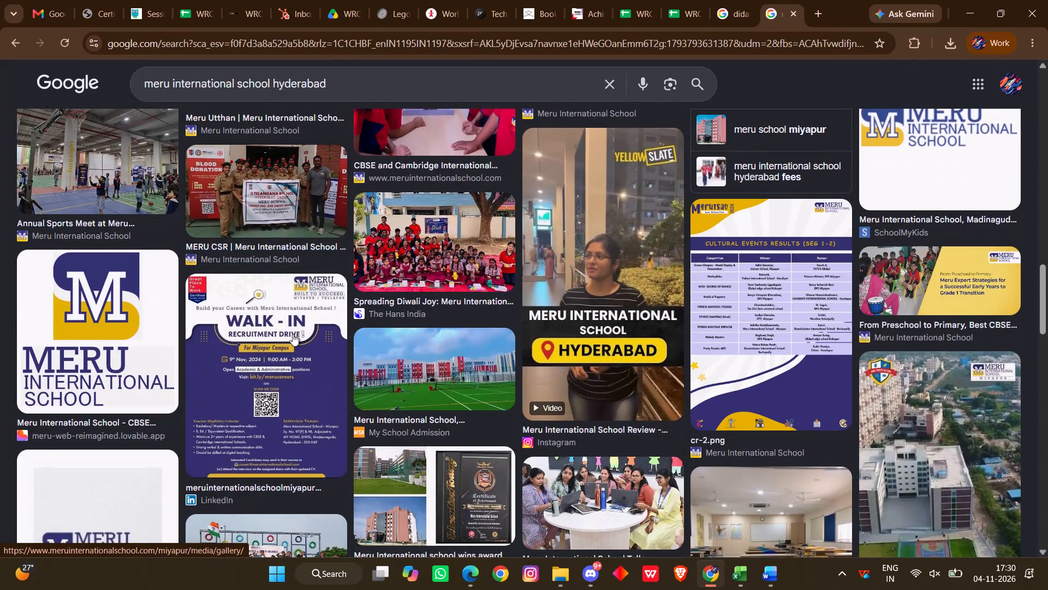
{"action": "scroll", "coordinate": [293, 334], "scroll_direction": "up", "scroll_amount": 9}
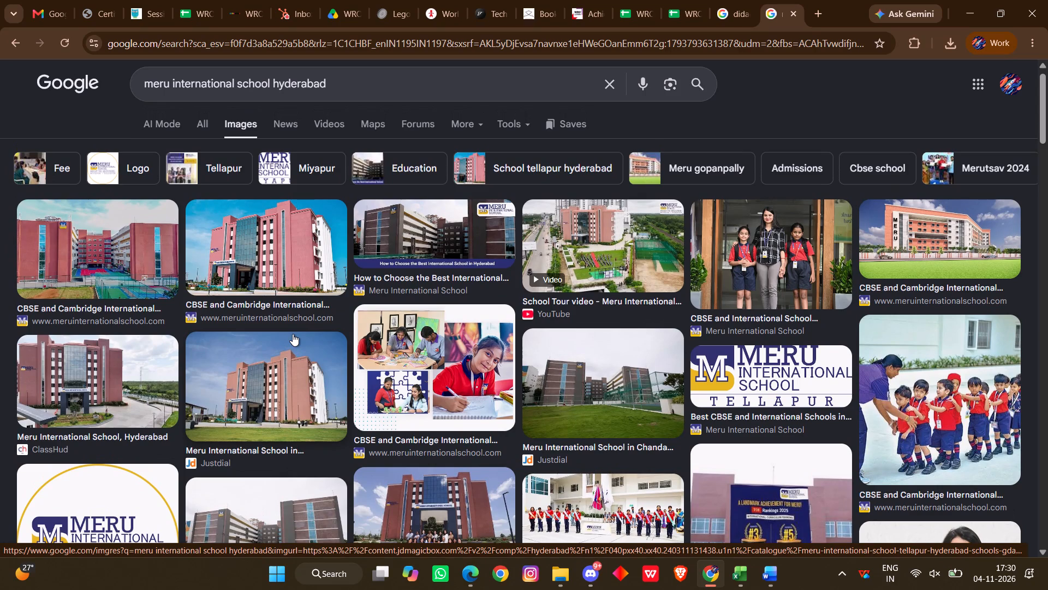
{"action": "left_click", "coordinate": [64, 0]}
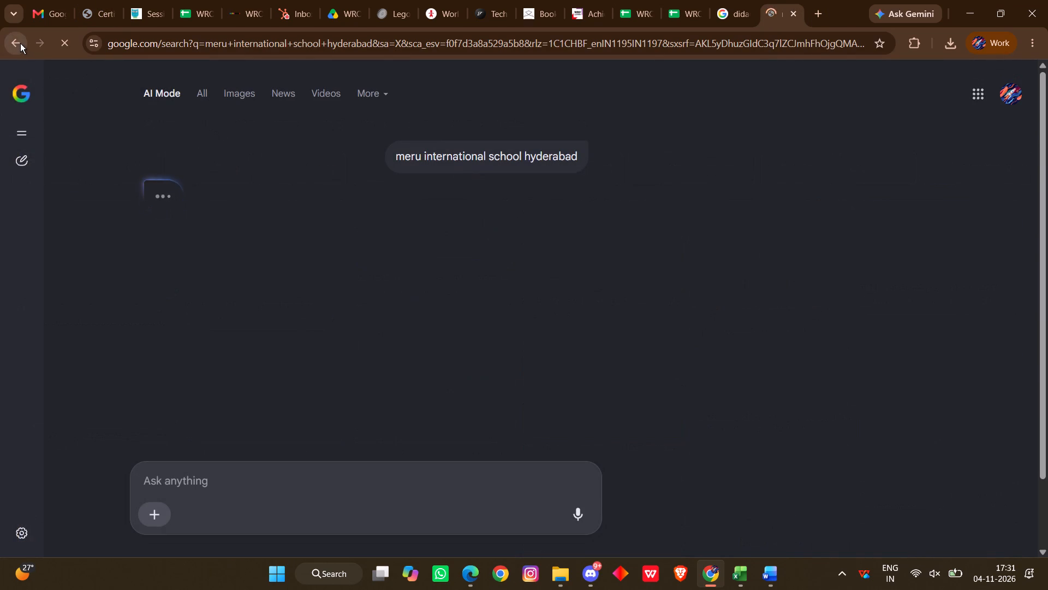
{"action": "left_click", "coordinate": [22, 45]}
{"action": "left_click", "coordinate": [190, 120]}
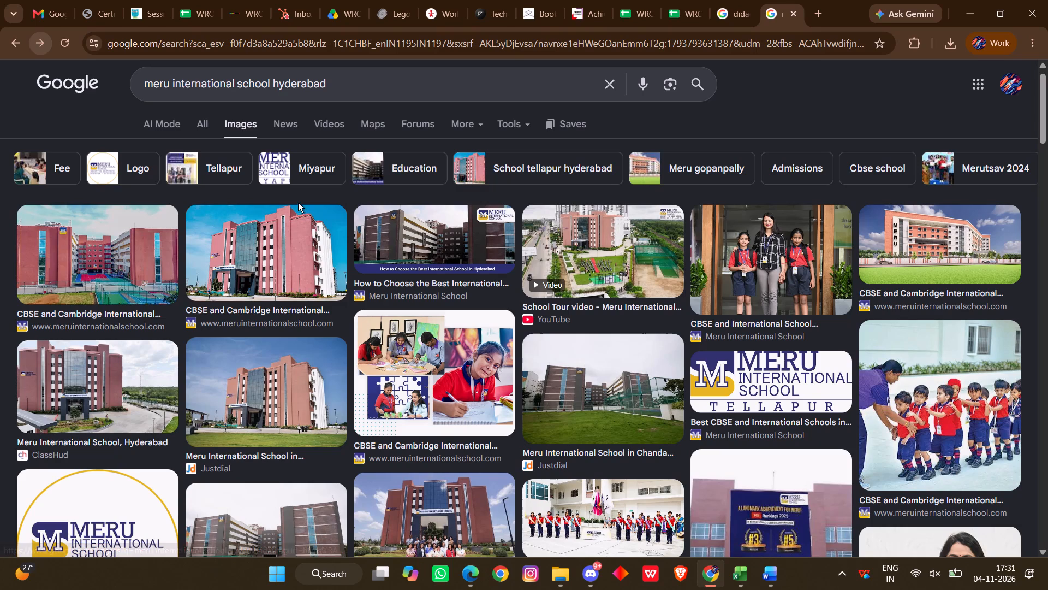
{"action": "left_click", "coordinate": [199, 121]}
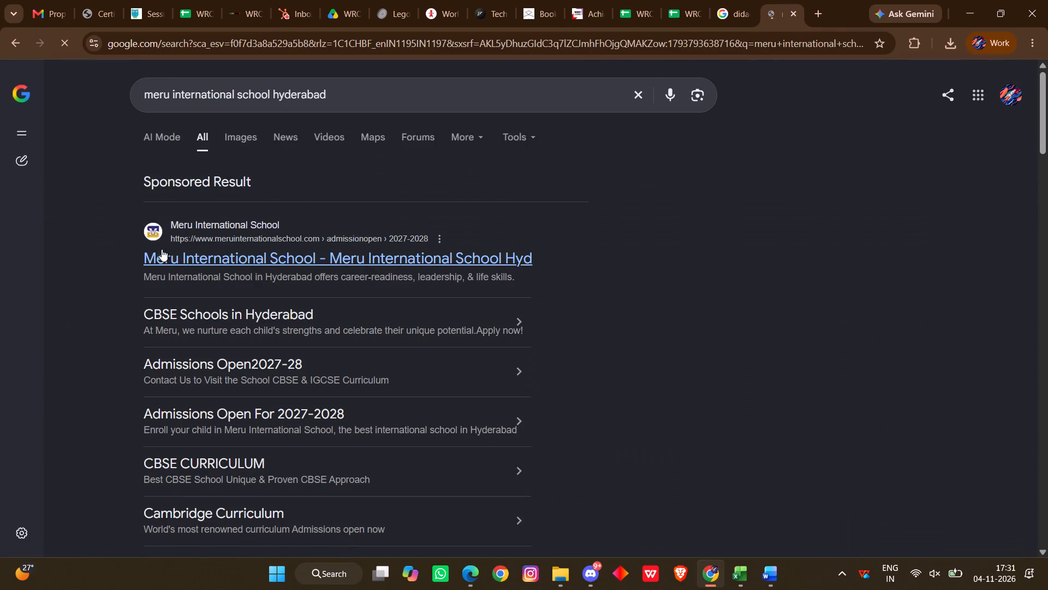
{"action": "left_click_drag", "start_coordinate": [135, 249], "coordinate": [239, 258]}
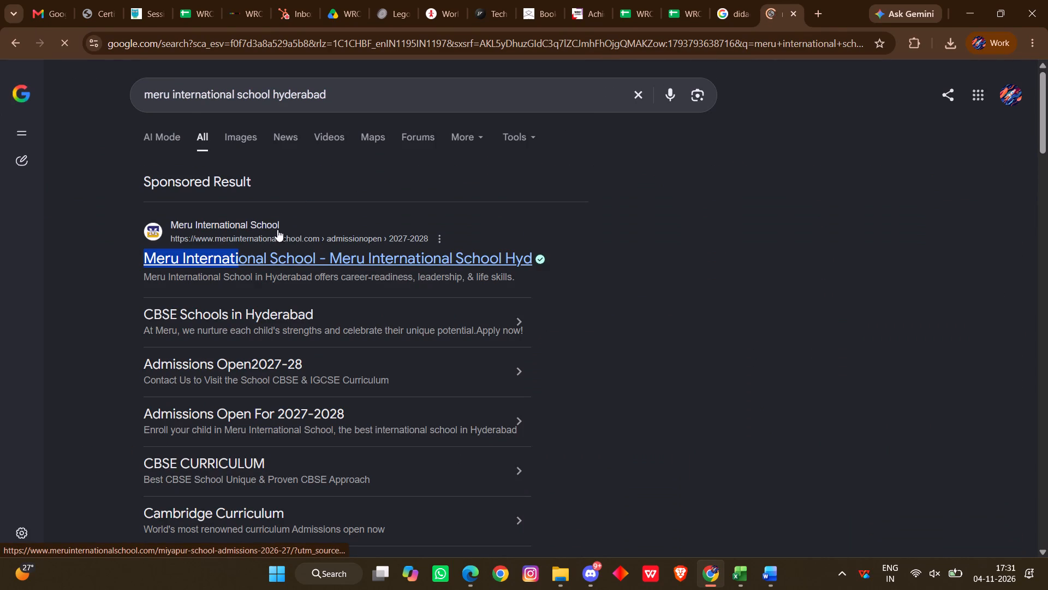
{"action": "left_click_drag", "start_coordinate": [287, 223], "coordinate": [201, 224]}
{"action": "left_click", "coordinate": [541, 170]}
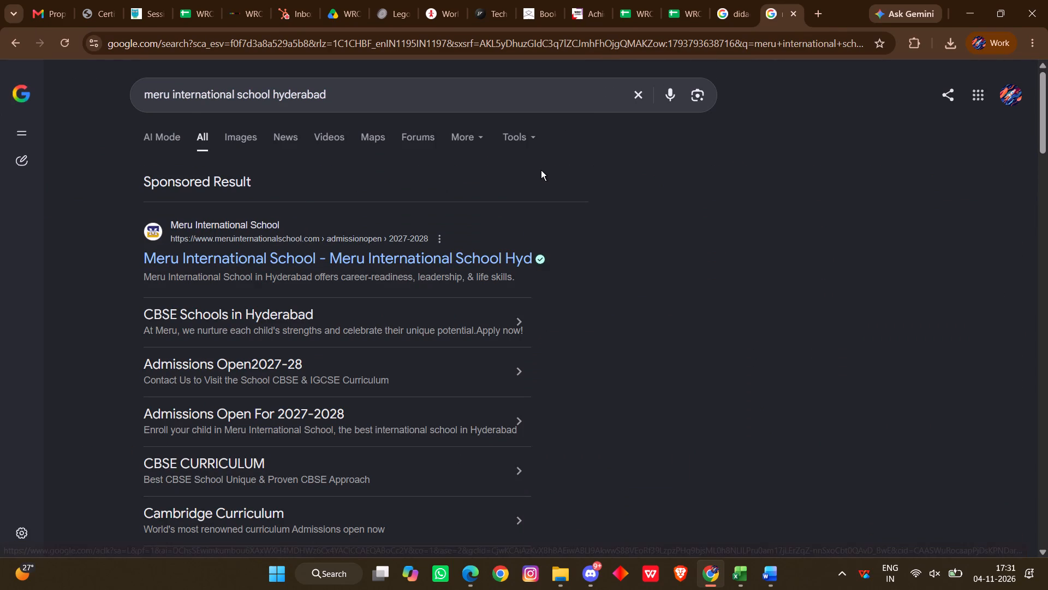
{"action": "left_click_drag", "start_coordinate": [286, 221], "coordinate": [239, 221]}
{"action": "left_click_drag", "start_coordinate": [136, 249], "coordinate": [315, 263]}
{"action": "key", "text": "ctrl+c"}
Paste the school's name into Notepad and copy "Meru International School" from there as plain text.
{"action": "left_click", "coordinate": [321, 573]}
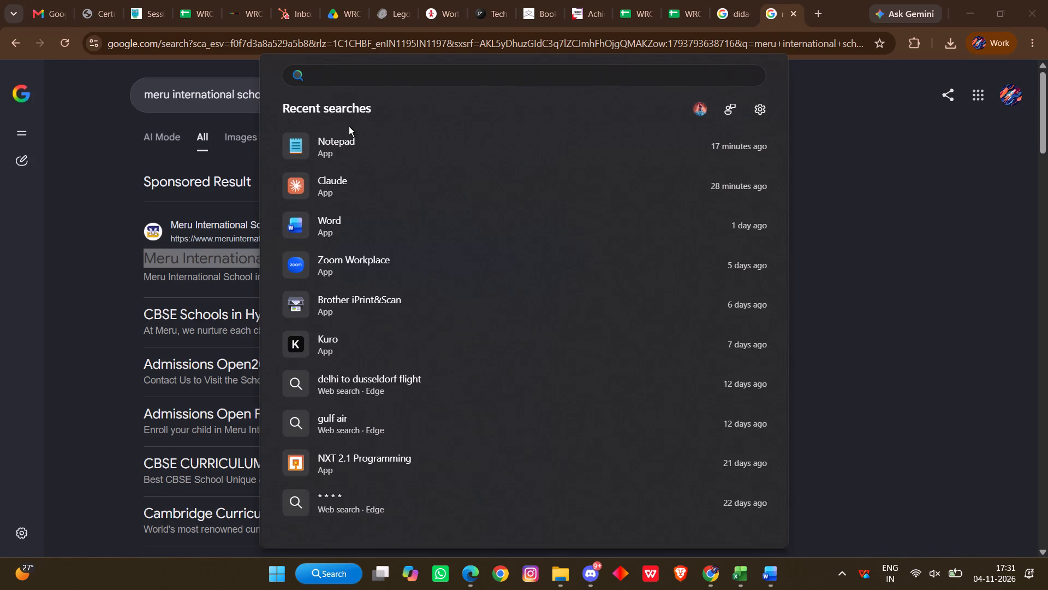
{"action": "left_click", "coordinate": [342, 138]}
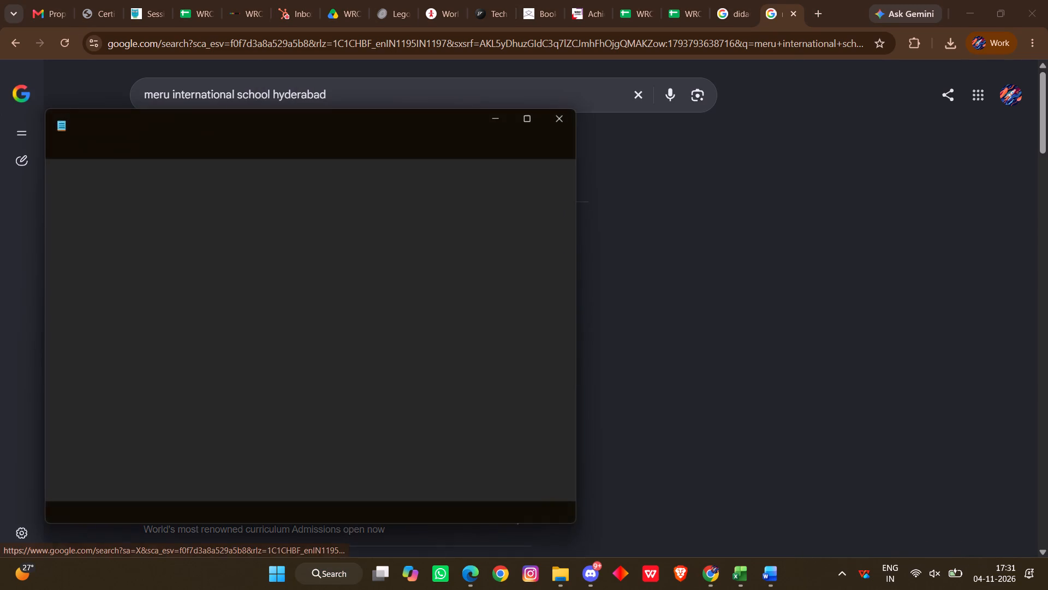
{"action": "key", "text": "ctrl+v"}
{"action": "left_click_drag", "start_coordinate": [210, 184], "coordinate": [60, 167]}
{"action": "left_click", "coordinate": [186, 212]}
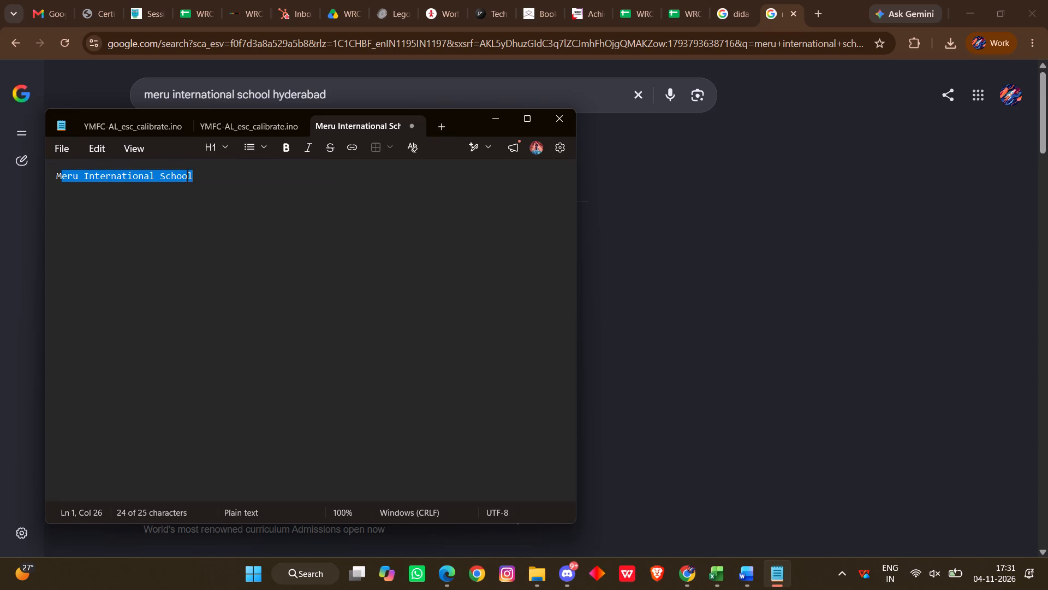
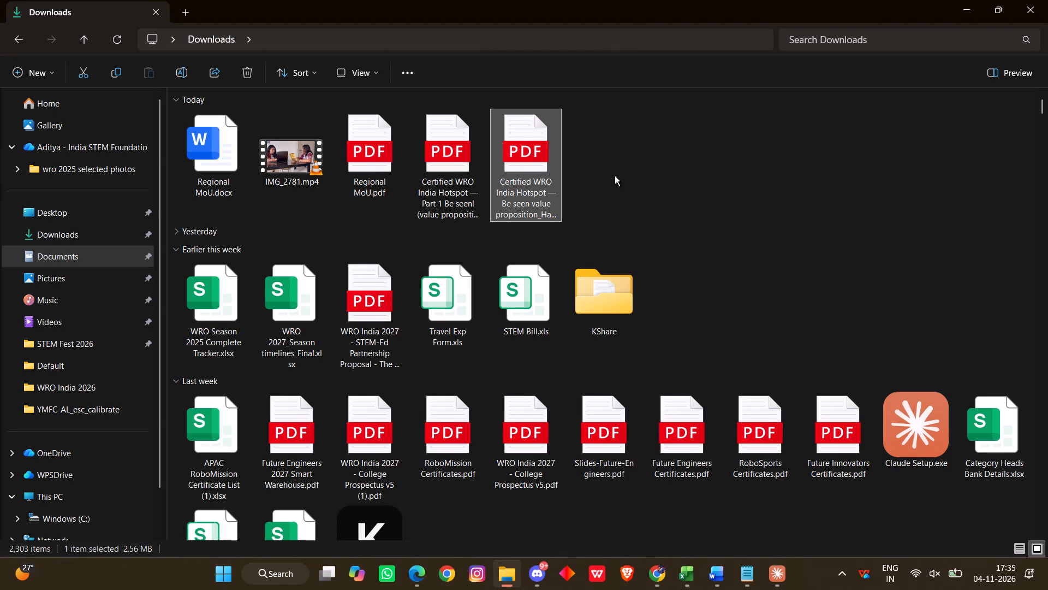
{"action": "left_click", "coordinate": [616, 175]}
{"action": "left_click", "coordinate": [555, 168]}
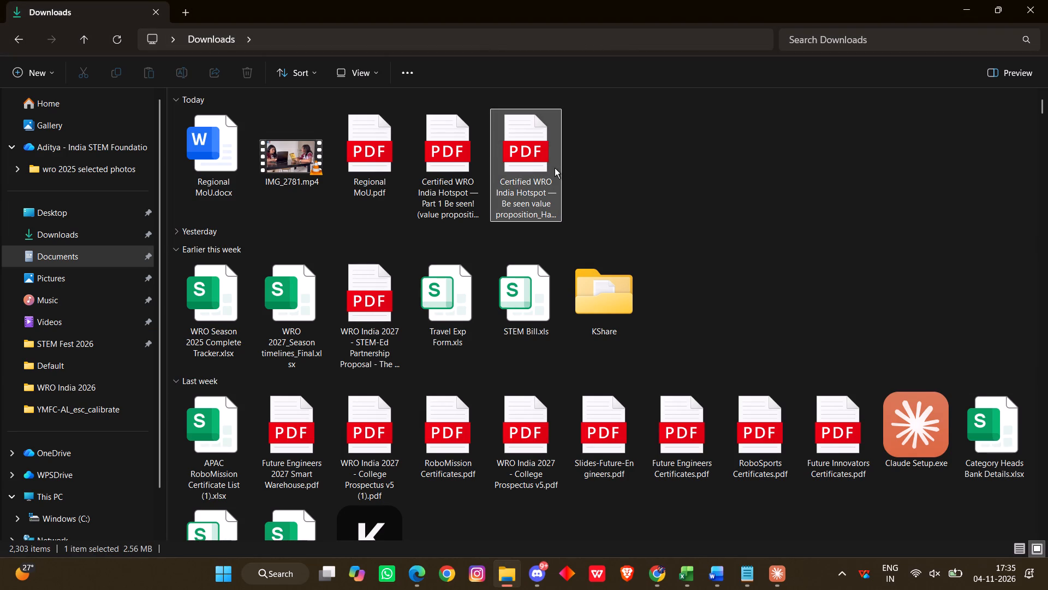
{"action": "right_click", "coordinate": [555, 168]}
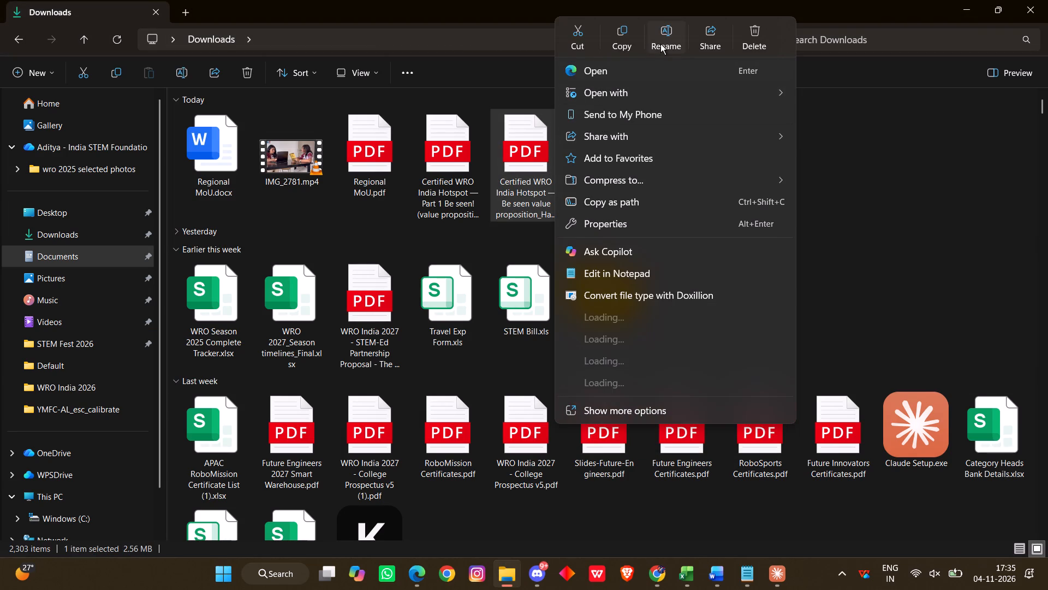
{"action": "left_click", "coordinate": [672, 39]}
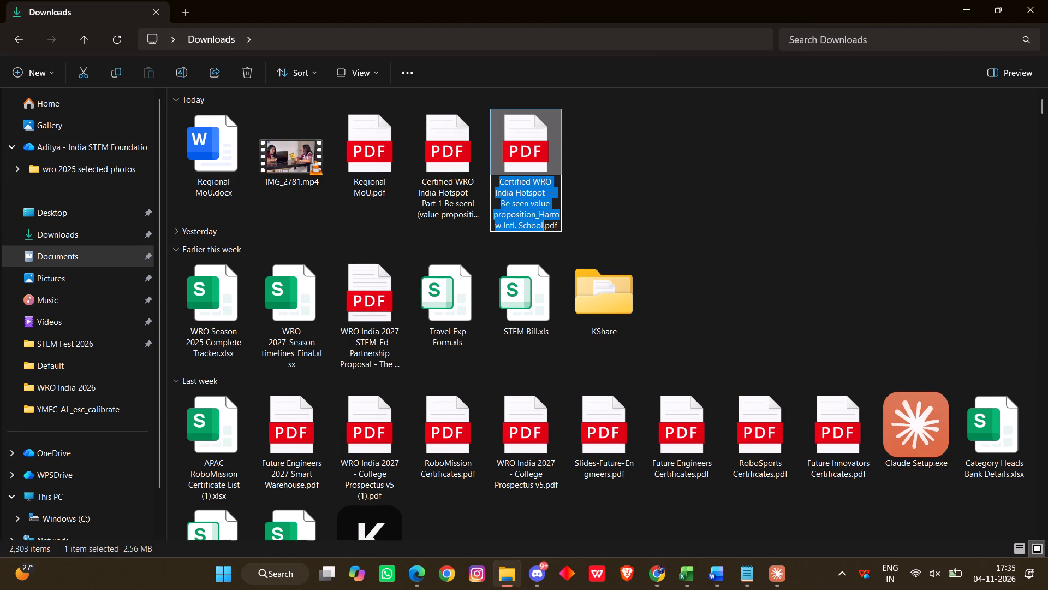
{"action": "left_click", "coordinate": [540, 226]}
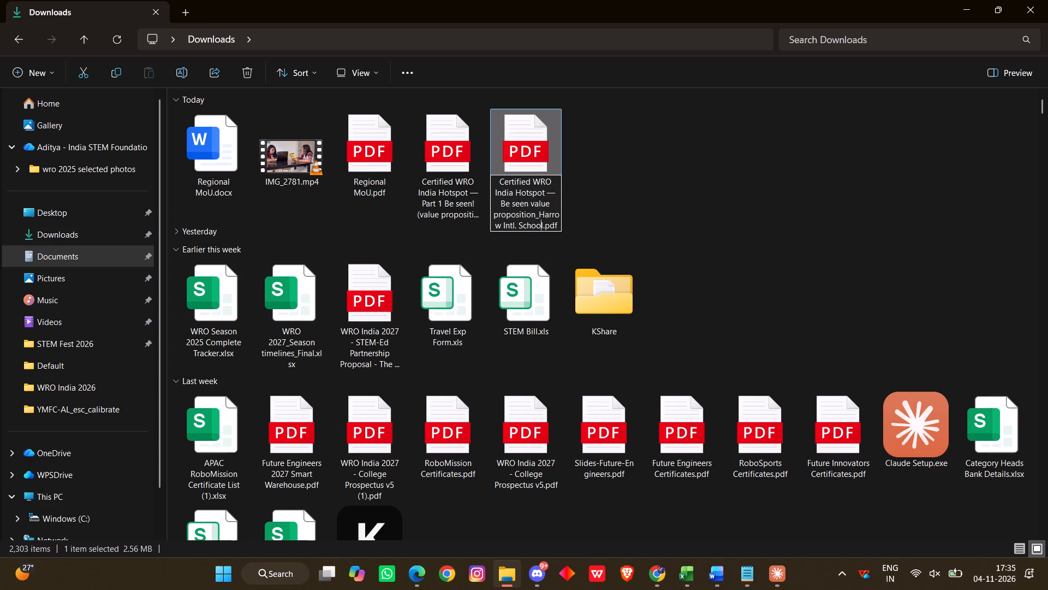
{"action": "left_click", "coordinate": [543, 229]}
{"action": "key", "text": "BackSpace"}
{"action": "key", "text": "BackSpace"}
{"action": "key", "text": "BackSpace"}
{"action": "key", "text": "BackSpace"}
{"action": "key", "text": "BackSpace"}
{"action": "key", "text": "BackSpace"}
{"action": "key", "text": "BackSpace"}
{"action": "key", "text": "BackSpace"}
{"action": "key", "text": "BackSpace"}
{"action": "key", "text": "BackSpace"}
{"action": "key", "text": "BackSpace"}
{"action": "key", "text": "BackSpace"}
{"action": "key", "text": "BackSpace"}
{"action": "key", "text": "BackSpace"}
{"action": "key", "text": "BackSpace"}
{"action": "key", "text": "BackSpace"}
{"action": "key", "text": "BackSpace"}
{"action": "key", "text": "BackSpace"}
{"action": "key", "text": "BackSpace"}
{"action": "key", "text": "BackSpace"}
{"action": "key", "text": "BackSpace"}
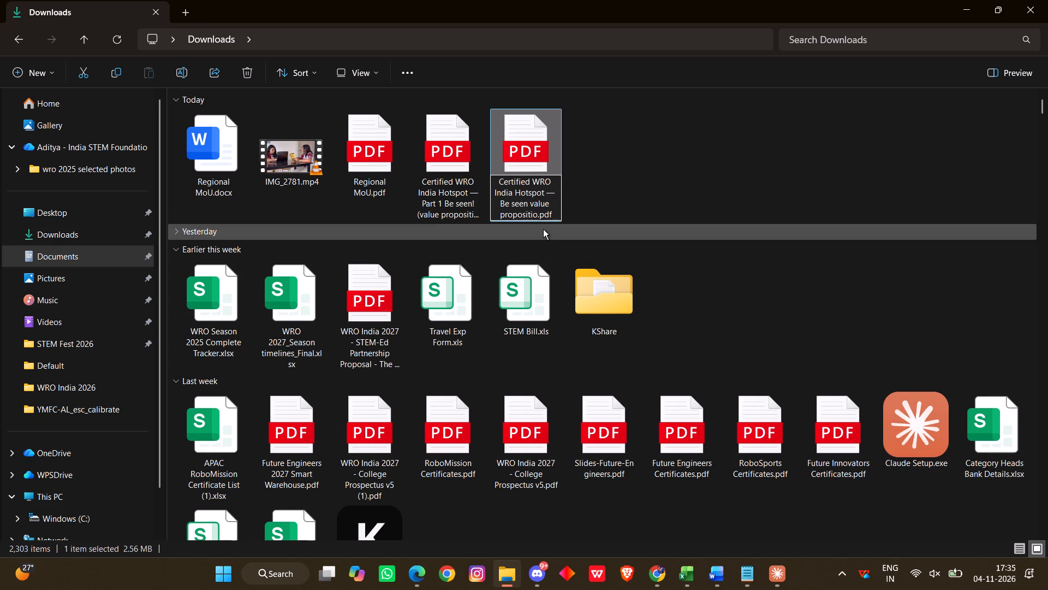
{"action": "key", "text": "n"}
{"action": "key", "text": "Return"}
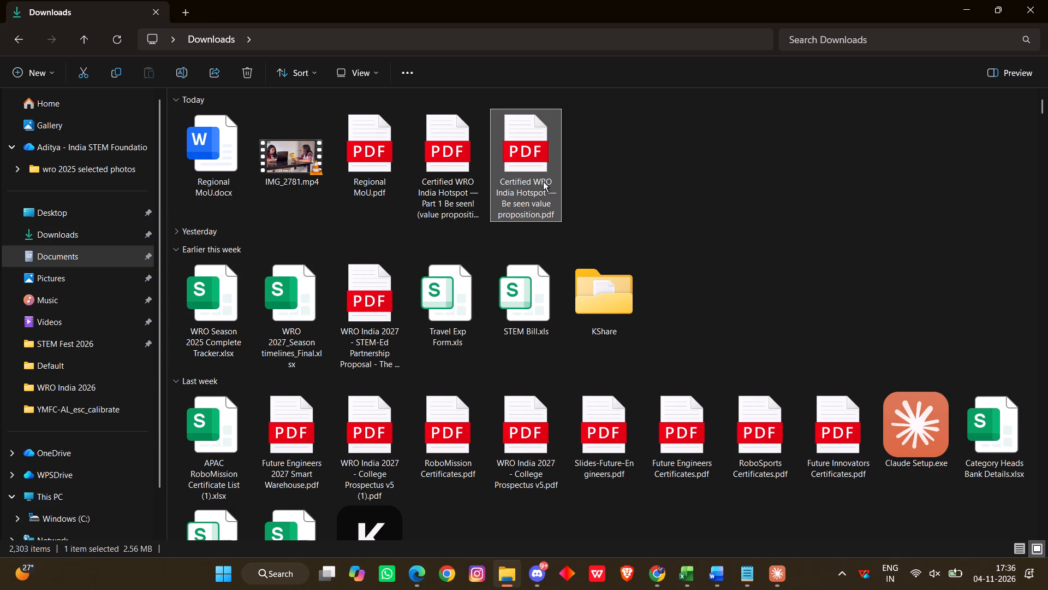
Open the renamed Hotspot proposal PDF in Edge and close the tab still showing the Harrow Intl. School version.
{"action": "double_click", "coordinate": [543, 176]}
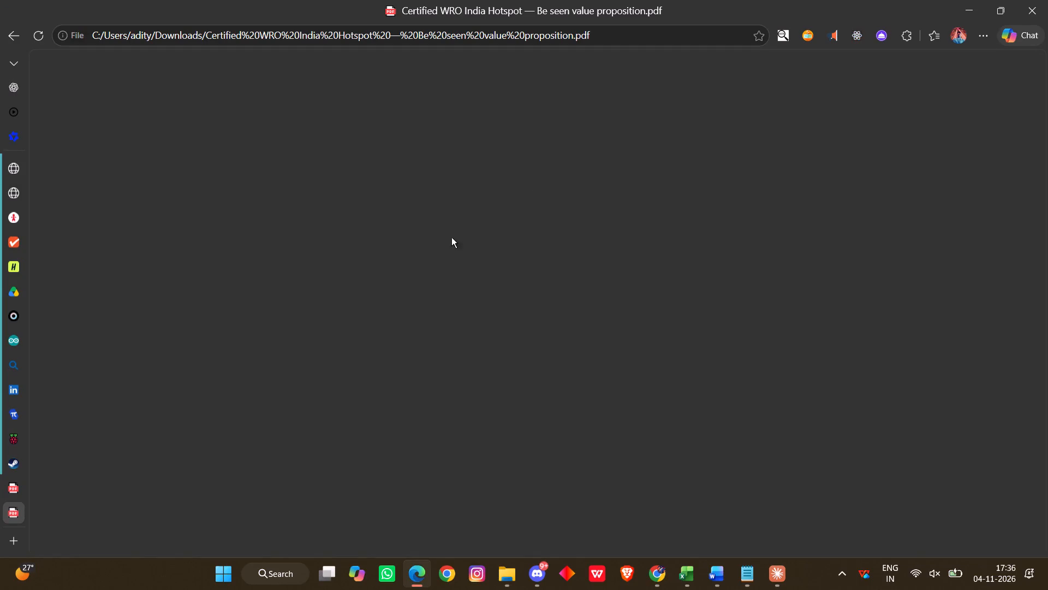
{"action": "left_click", "coordinate": [8, 483]}
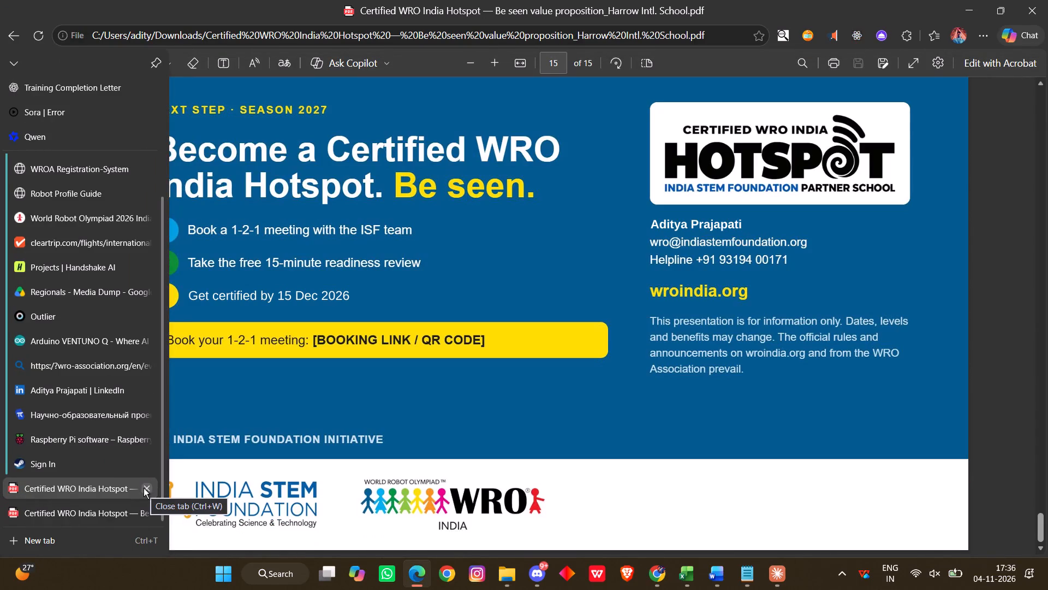
{"action": "left_click", "coordinate": [144, 488]}
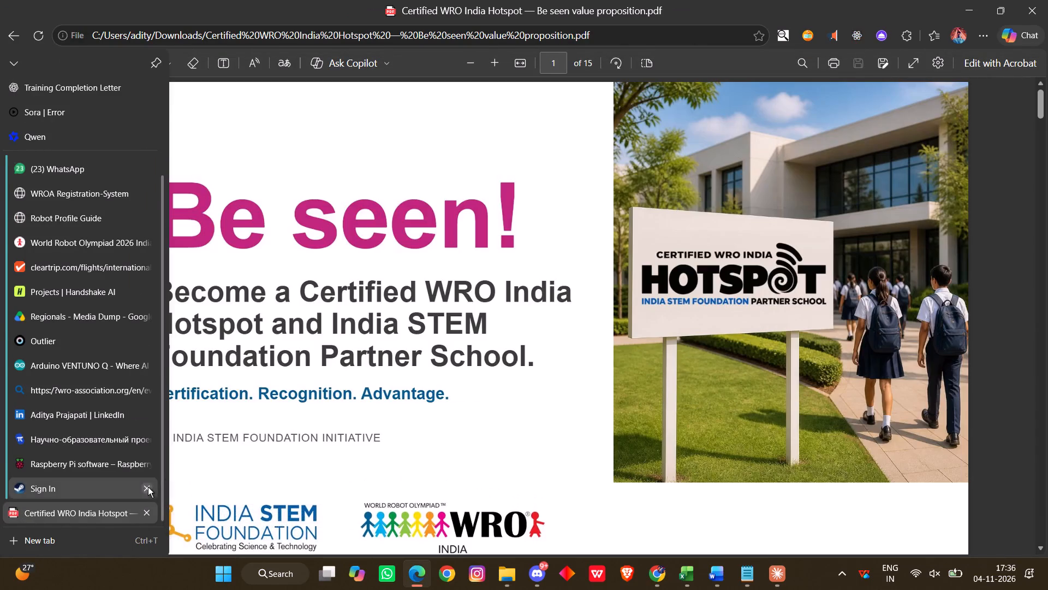
Review the renamed Hotspot proposal PDF from its cover through to the closing Next Step slide on page 15.
{"action": "scroll", "coordinate": [364, 432], "scroll_direction": "down", "scroll_amount": 2}
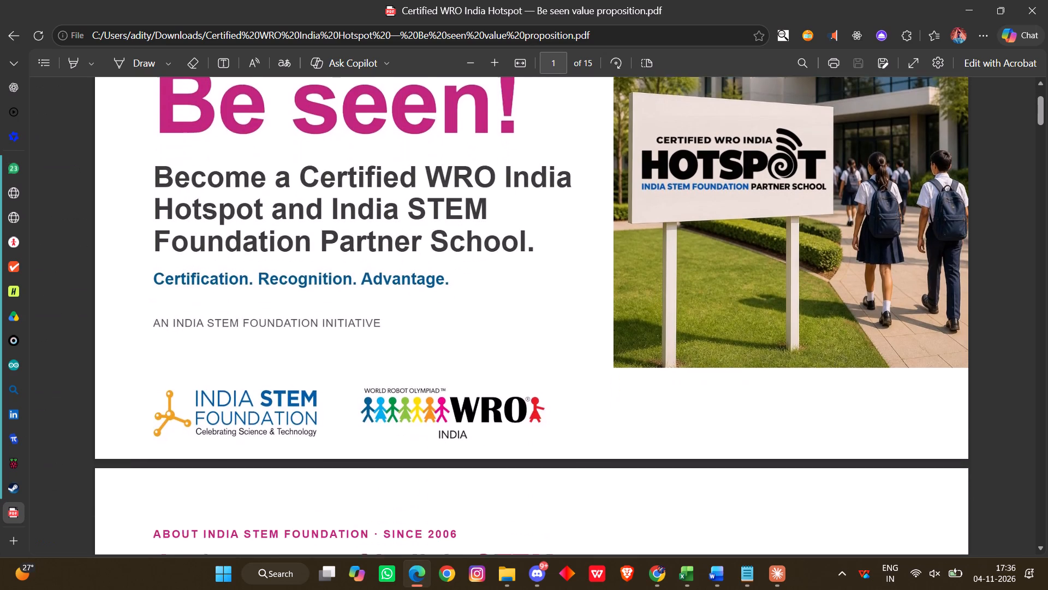
{"action": "scroll", "coordinate": [364, 432], "scroll_direction": "down", "scroll_amount": 7}
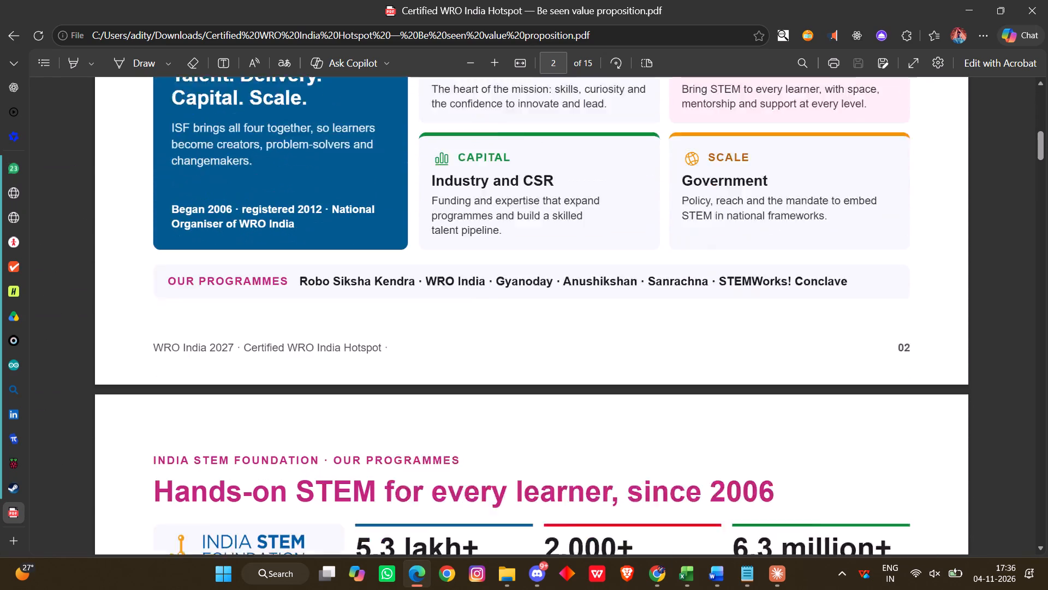
{"action": "scroll", "coordinate": [364, 432], "scroll_direction": "down", "scroll_amount": 12}
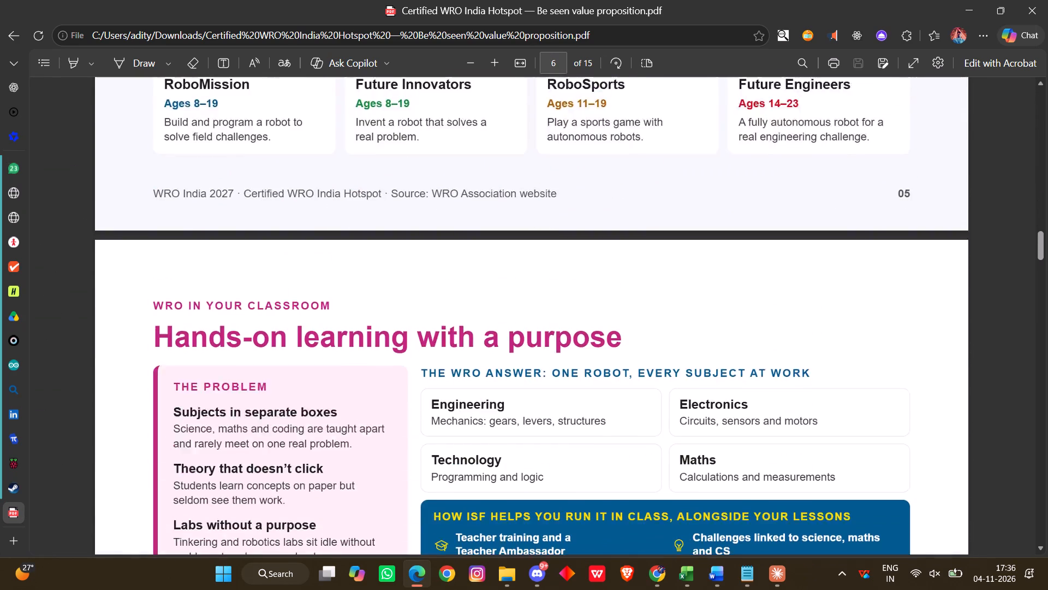
{"action": "scroll", "coordinate": [364, 432], "scroll_direction": "down", "scroll_amount": 1}
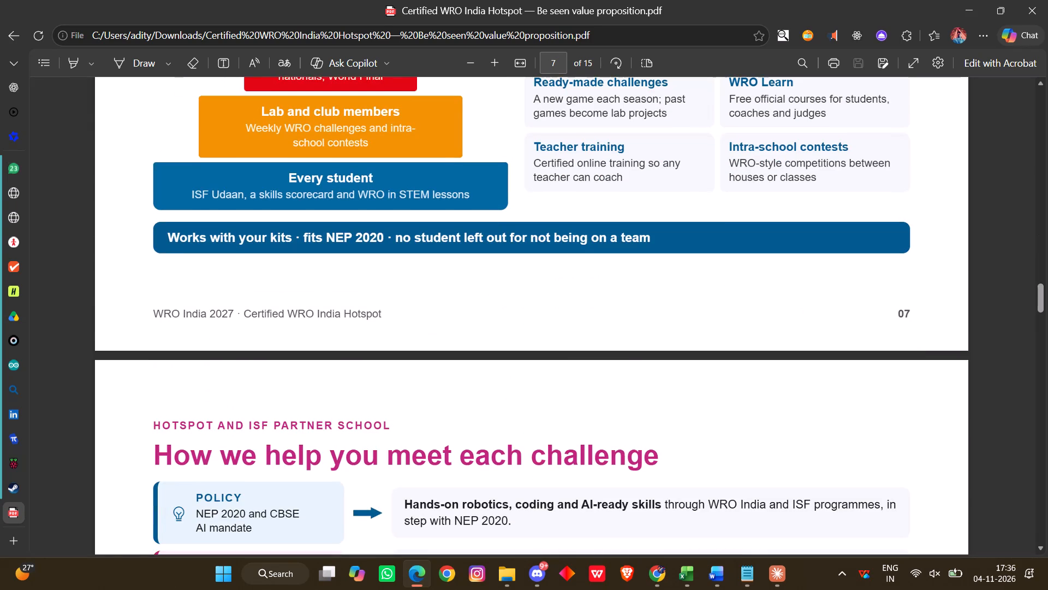
{"action": "scroll", "coordinate": [364, 432], "scroll_direction": "down", "scroll_amount": 5}
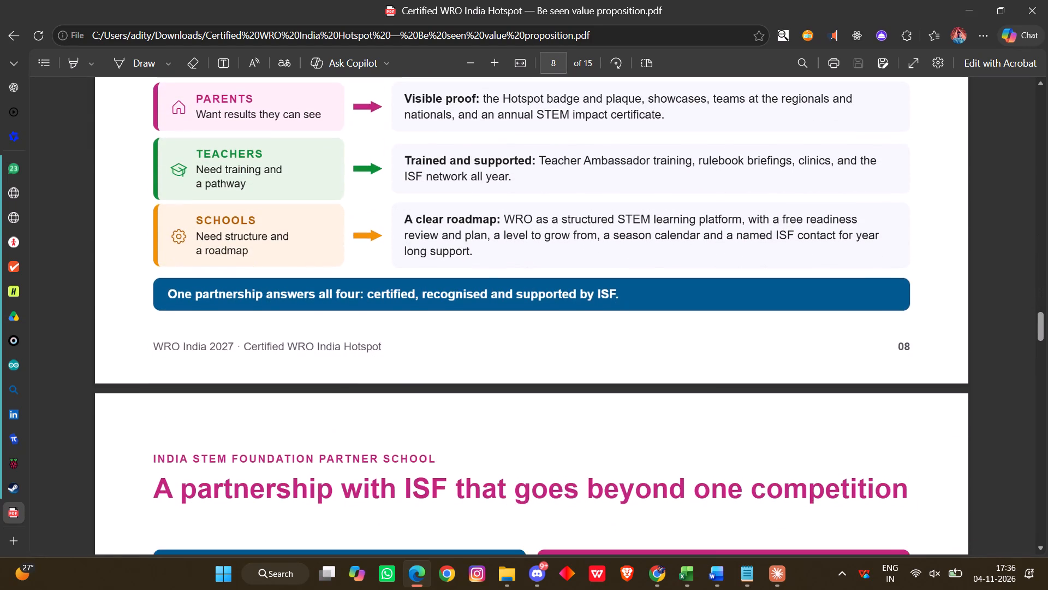
{"action": "scroll", "coordinate": [364, 432], "scroll_direction": "down", "scroll_amount": 2}
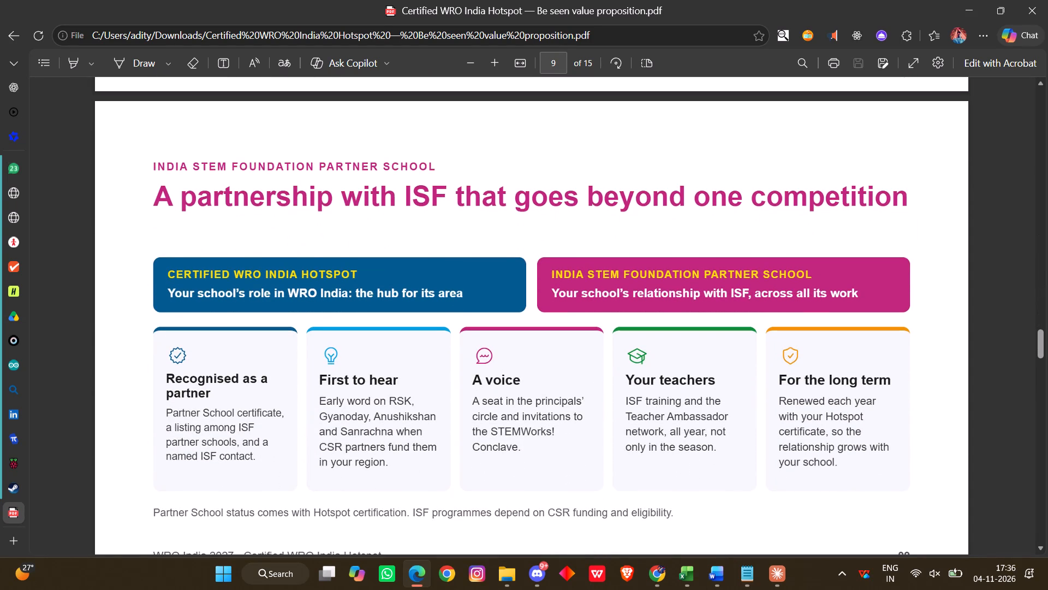
{"action": "scroll", "coordinate": [364, 432], "scroll_direction": "down", "scroll_amount": 3}
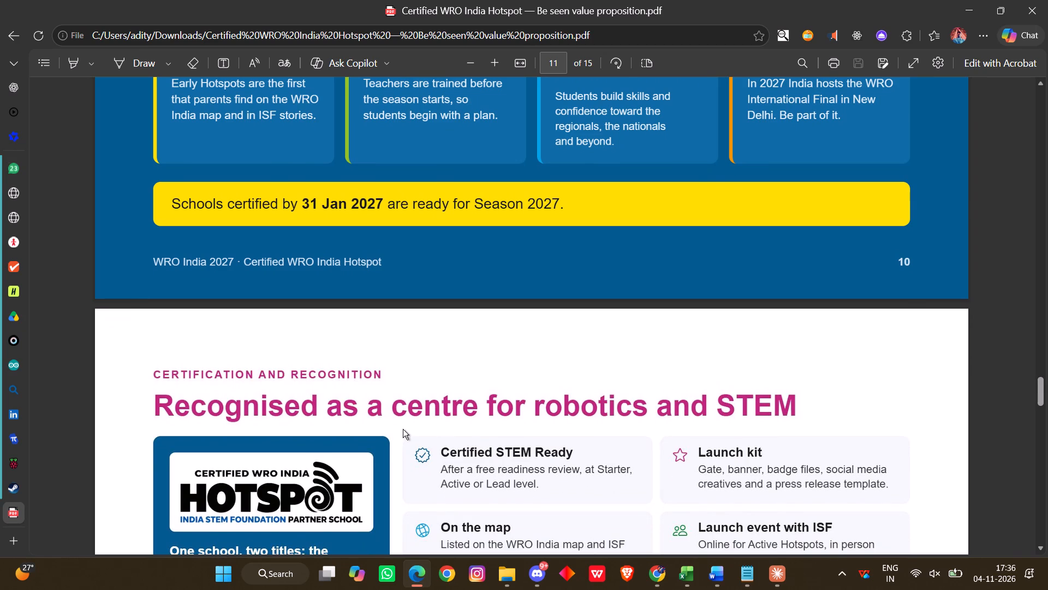
{"action": "scroll", "coordinate": [372, 430], "scroll_direction": "down", "scroll_amount": 8}
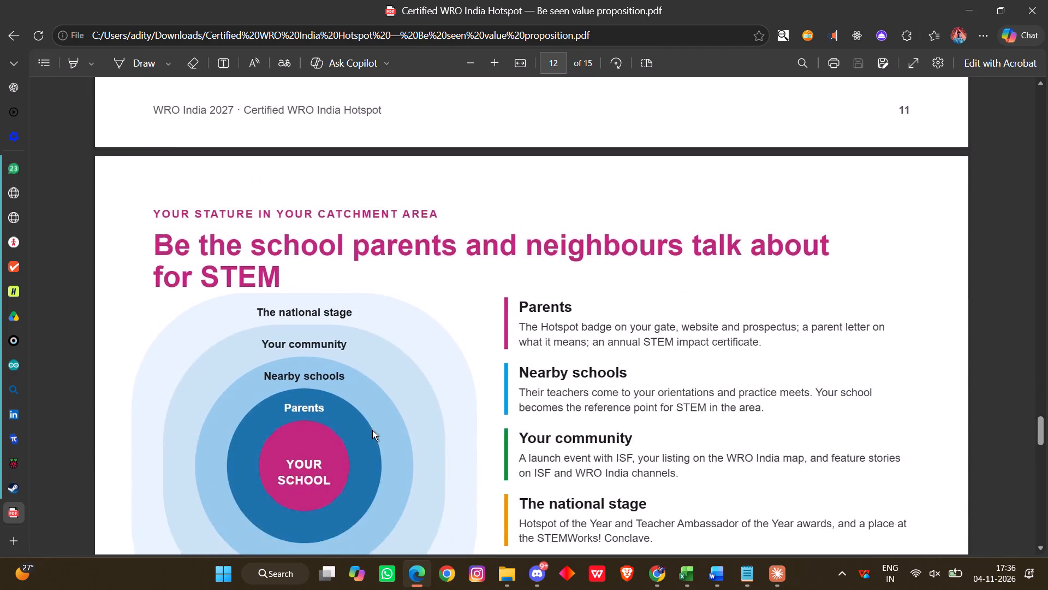
{"action": "scroll", "coordinate": [372, 430], "scroll_direction": "down", "scroll_amount": 6}
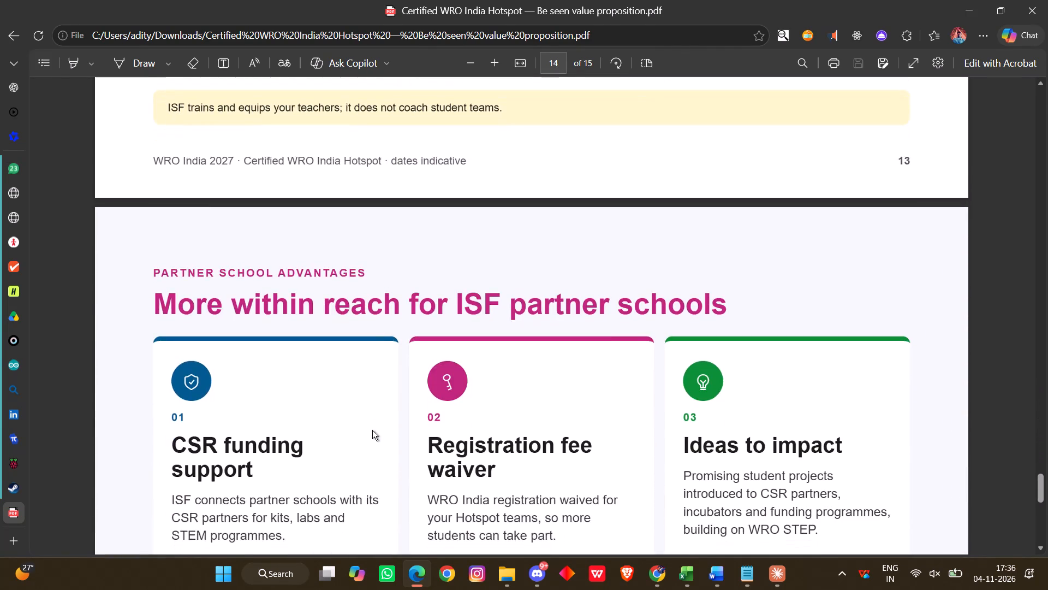
{"action": "scroll", "coordinate": [372, 430], "scroll_direction": "down", "scroll_amount": 6}
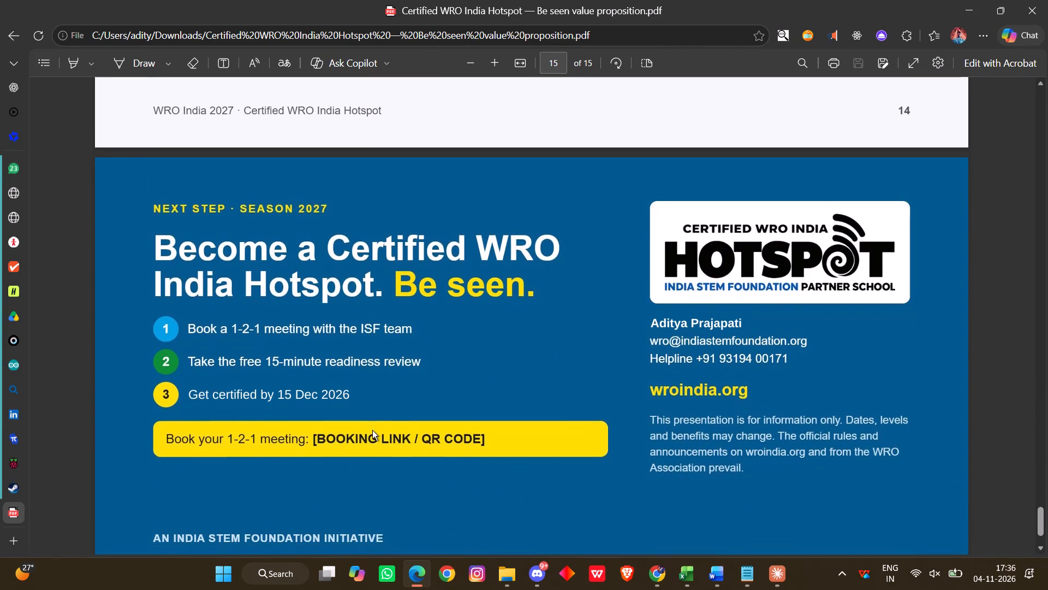
{"action": "scroll", "coordinate": [372, 430], "scroll_direction": "down", "scroll_amount": 1}
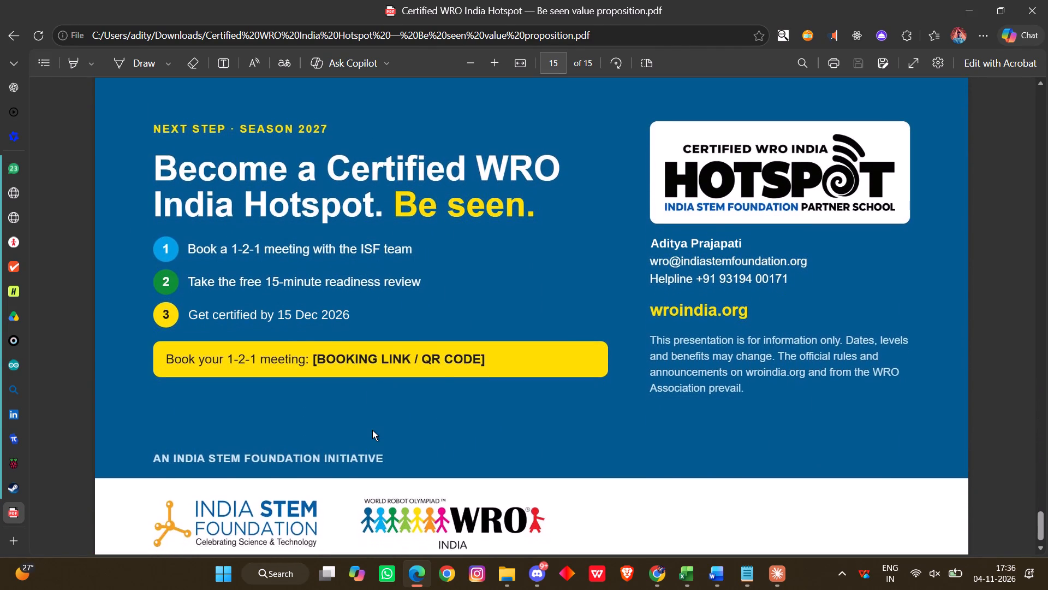
{"action": "scroll", "coordinate": [372, 430], "scroll_direction": "down", "scroll_amount": 3}
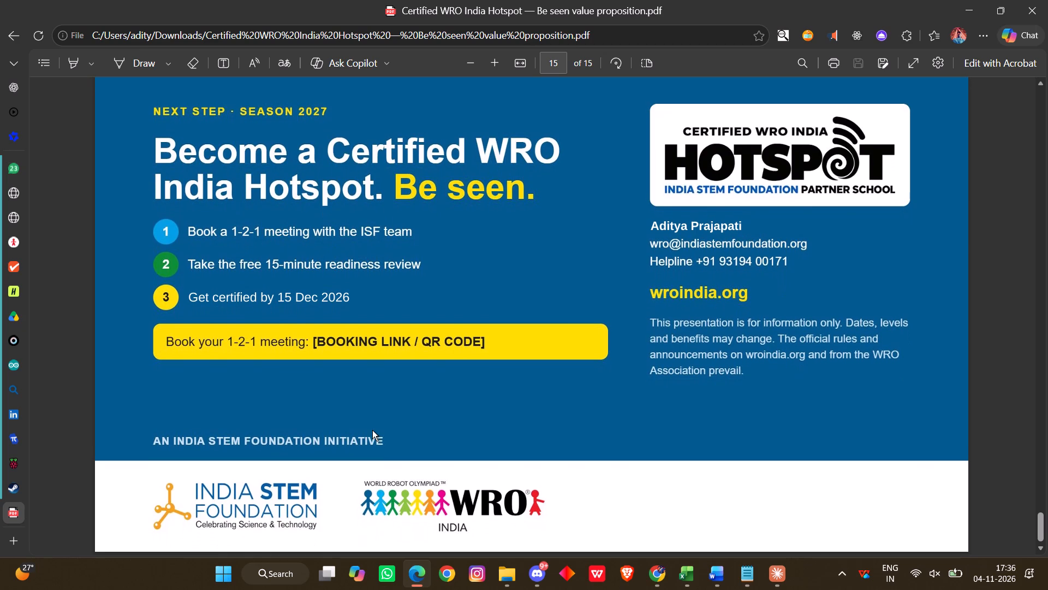
Recheck the proposal's slides in reverse order, from the closing contact slide back to the Be seen! cover.
{"action": "scroll", "coordinate": [370, 440], "scroll_direction": "up", "scroll_amount": 1}
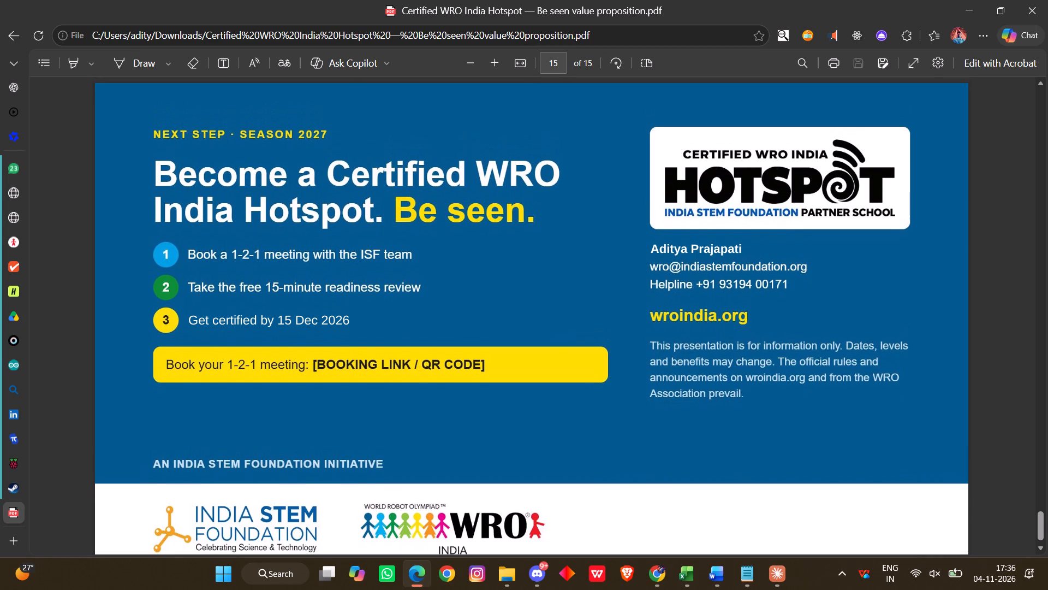
{"action": "scroll", "coordinate": [370, 440], "scroll_direction": "up", "scroll_amount": 3}
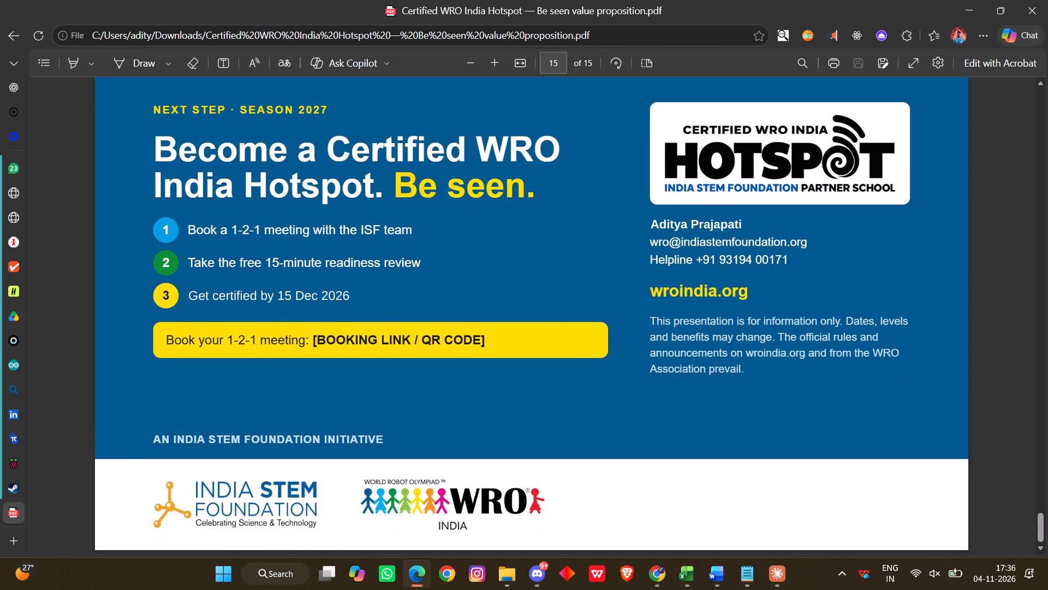
{"action": "scroll", "coordinate": [370, 440], "scroll_direction": "up", "scroll_amount": 2}
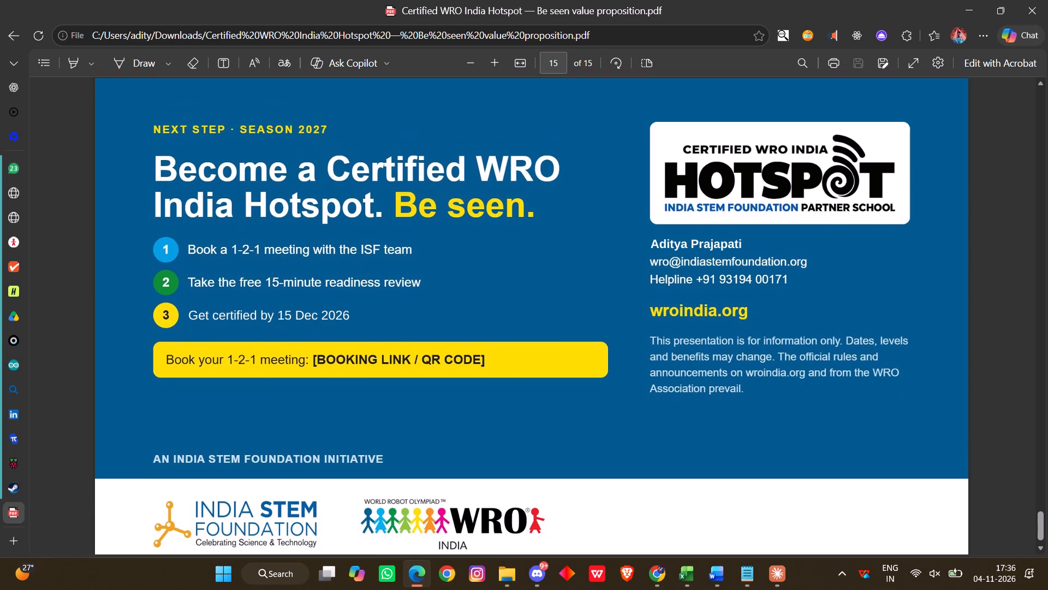
{"action": "scroll", "coordinate": [370, 440], "scroll_direction": "up", "scroll_amount": 2}
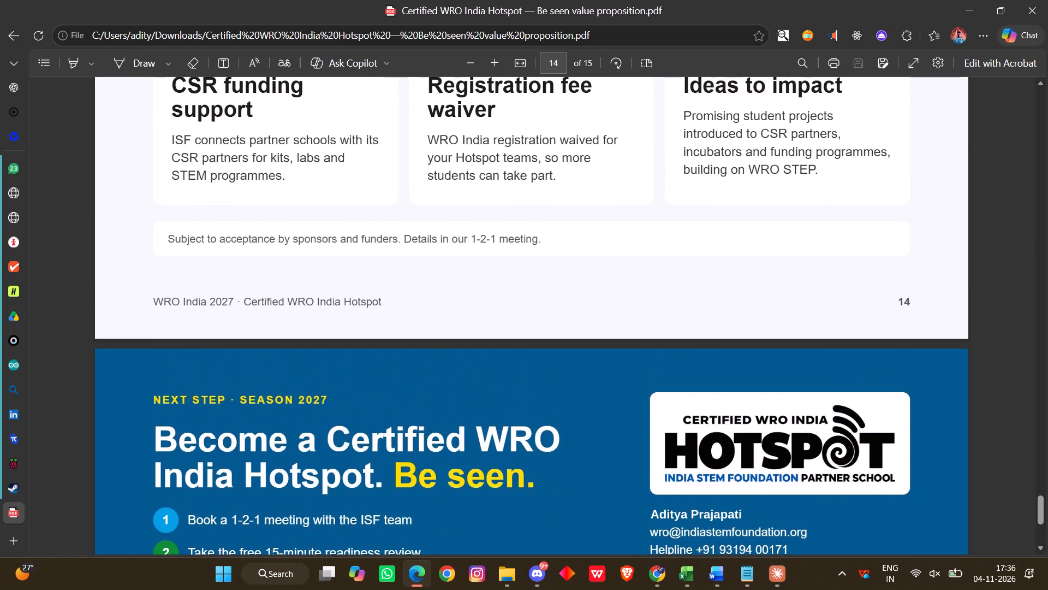
{"action": "scroll", "coordinate": [370, 440], "scroll_direction": "up", "scroll_amount": 2}
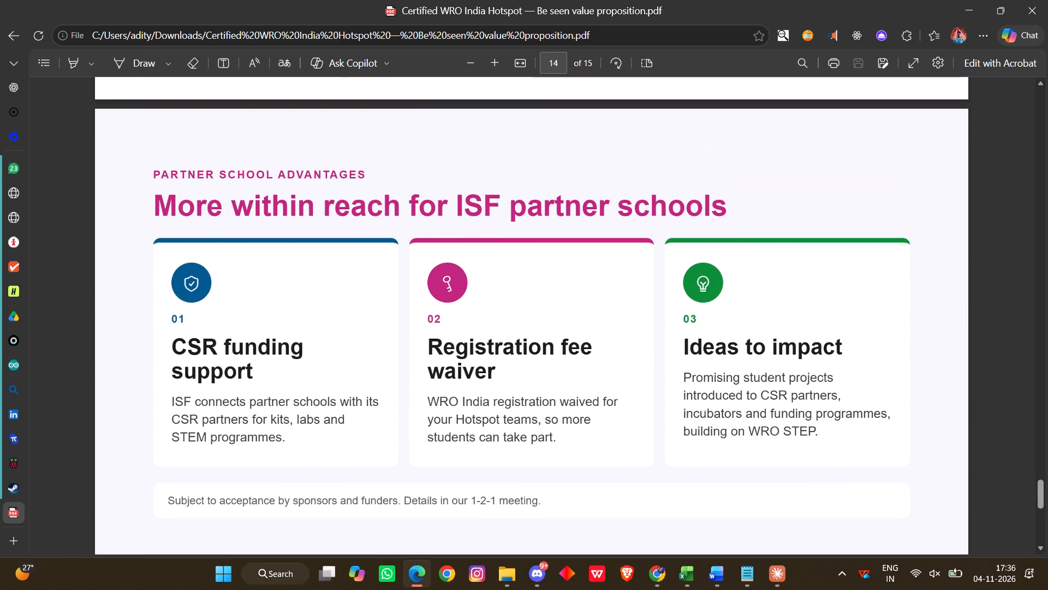
{"action": "scroll", "coordinate": [370, 440], "scroll_direction": "up", "scroll_amount": 2}
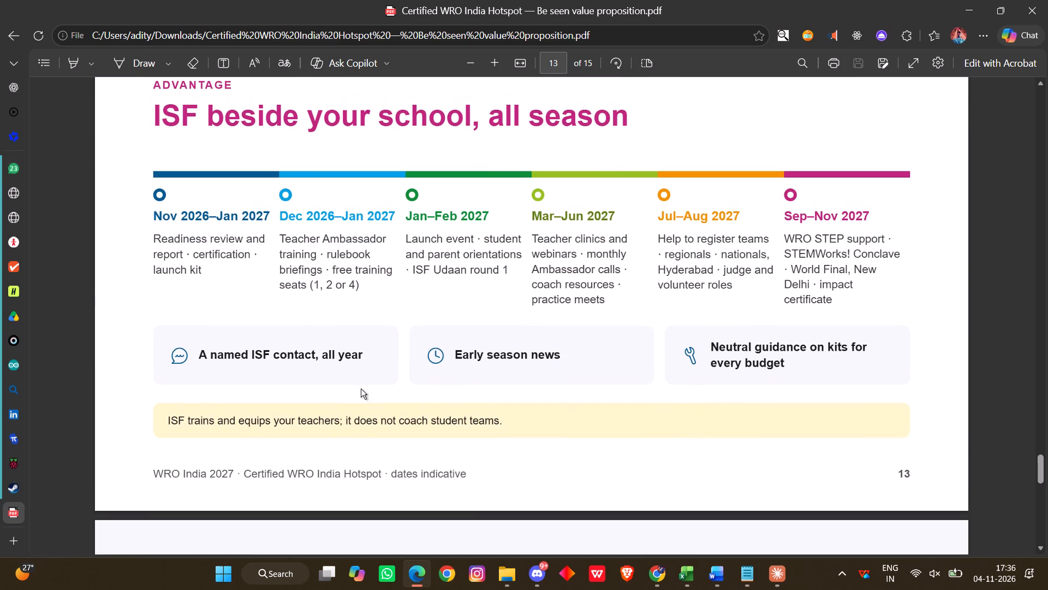
{"action": "scroll", "coordinate": [388, 389], "scroll_direction": "up", "scroll_amount": 4}
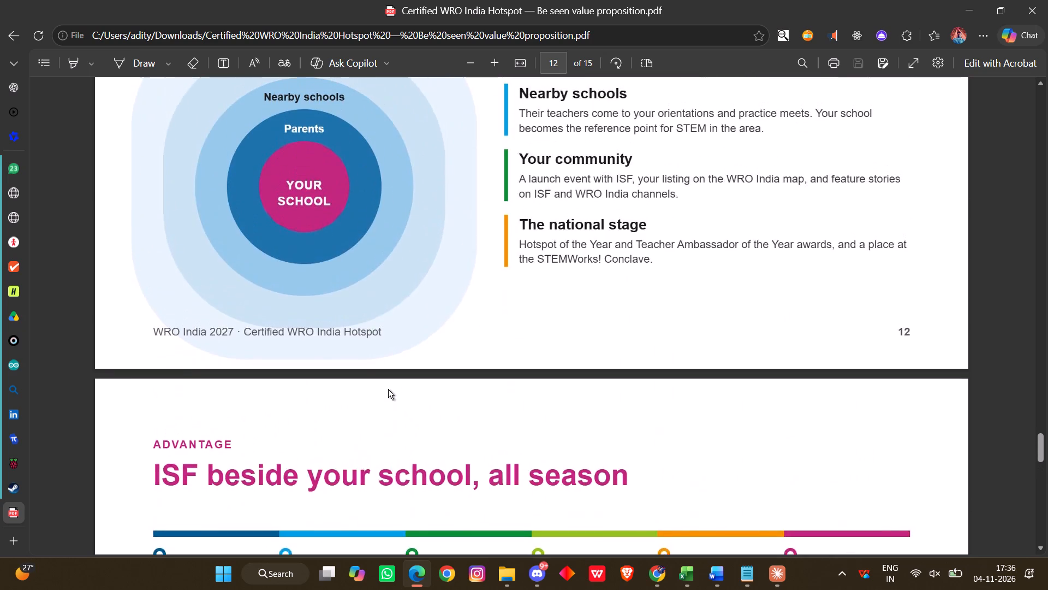
{"action": "scroll", "coordinate": [388, 389], "scroll_direction": "up", "scroll_amount": 7}
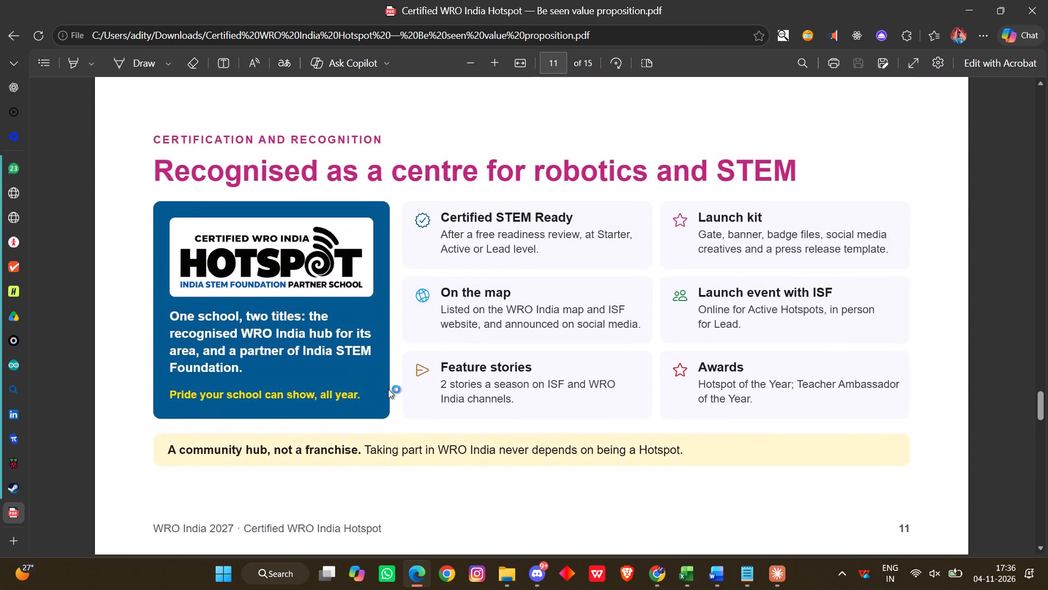
{"action": "scroll", "coordinate": [388, 389], "scroll_direction": "up", "scroll_amount": 5}
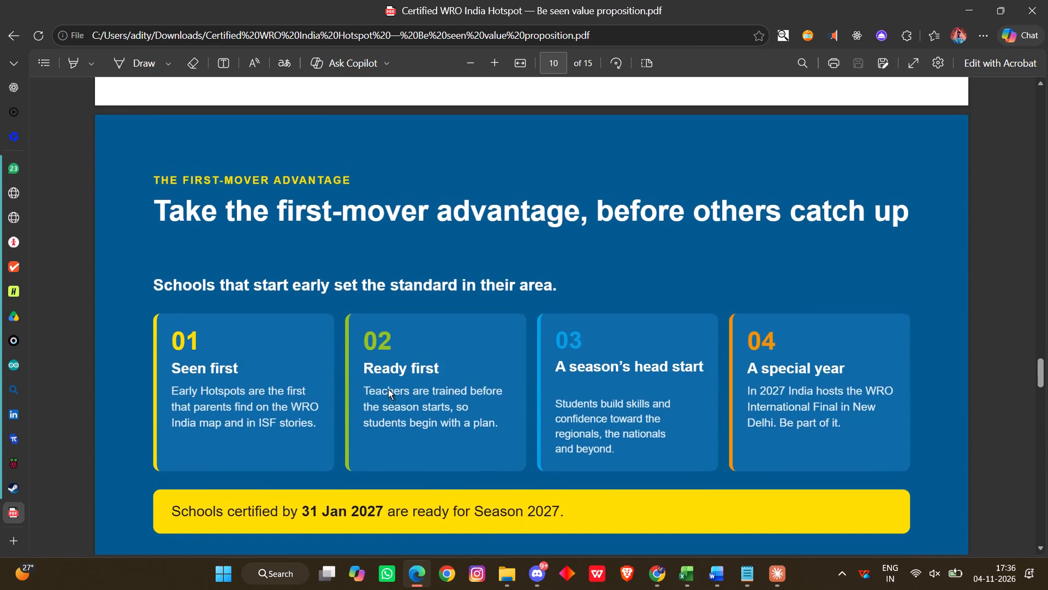
{"action": "scroll", "coordinate": [388, 389], "scroll_direction": "up", "scroll_amount": 11}
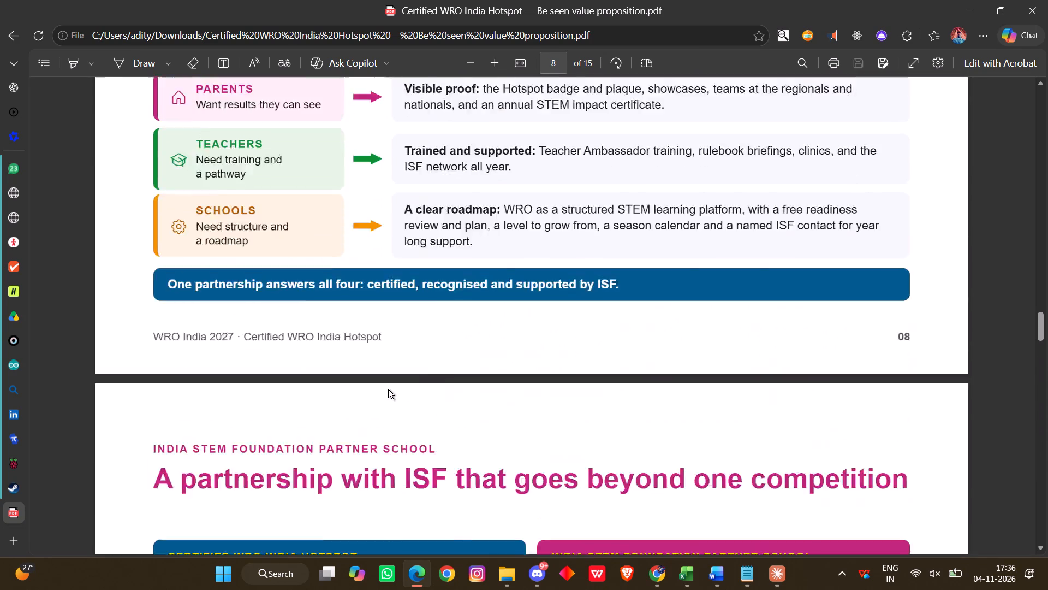
{"action": "scroll", "coordinate": [388, 389], "scroll_direction": "up", "scroll_amount": 15}
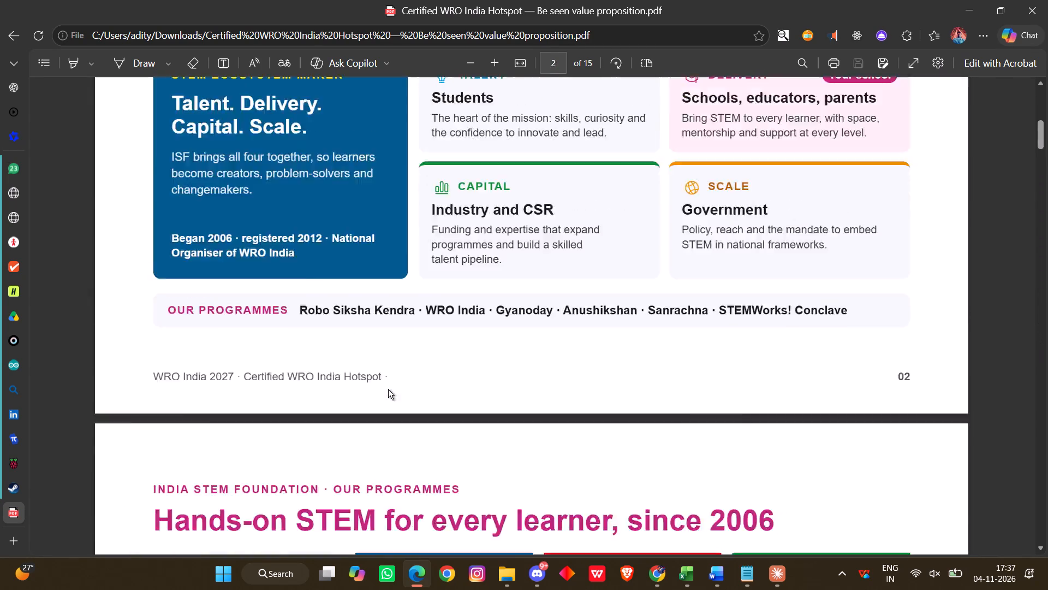
{"action": "scroll", "coordinate": [388, 389], "scroll_direction": "up", "scroll_amount": 2}
{"action": "scroll", "coordinate": [388, 389], "scroll_direction": "down", "scroll_amount": 1}
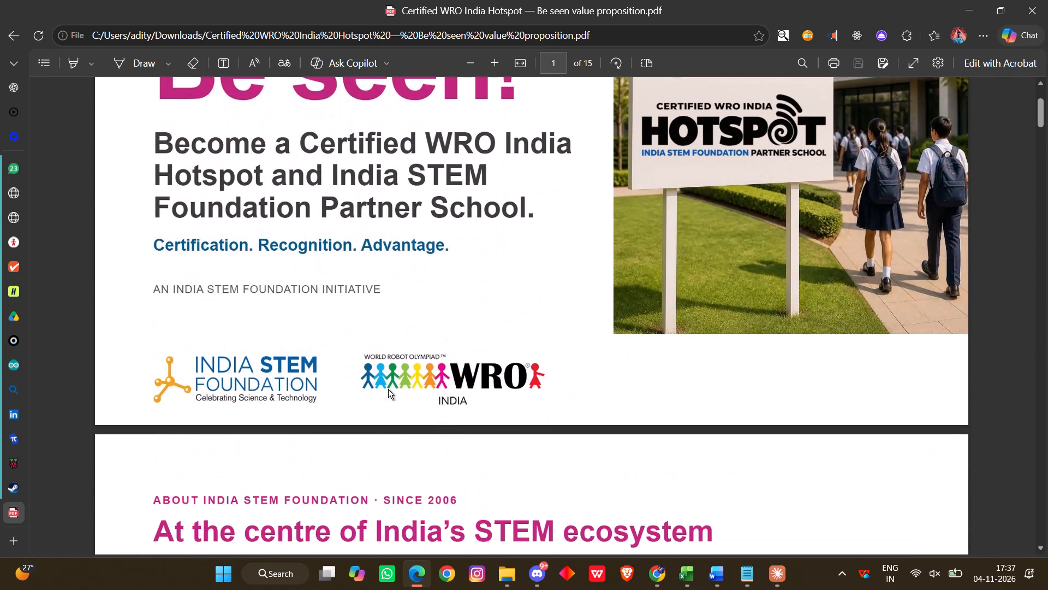
{"action": "scroll", "coordinate": [388, 389], "scroll_direction": "down", "scroll_amount": 1}
{"action": "scroll", "coordinate": [388, 389], "scroll_direction": "up", "scroll_amount": 1}
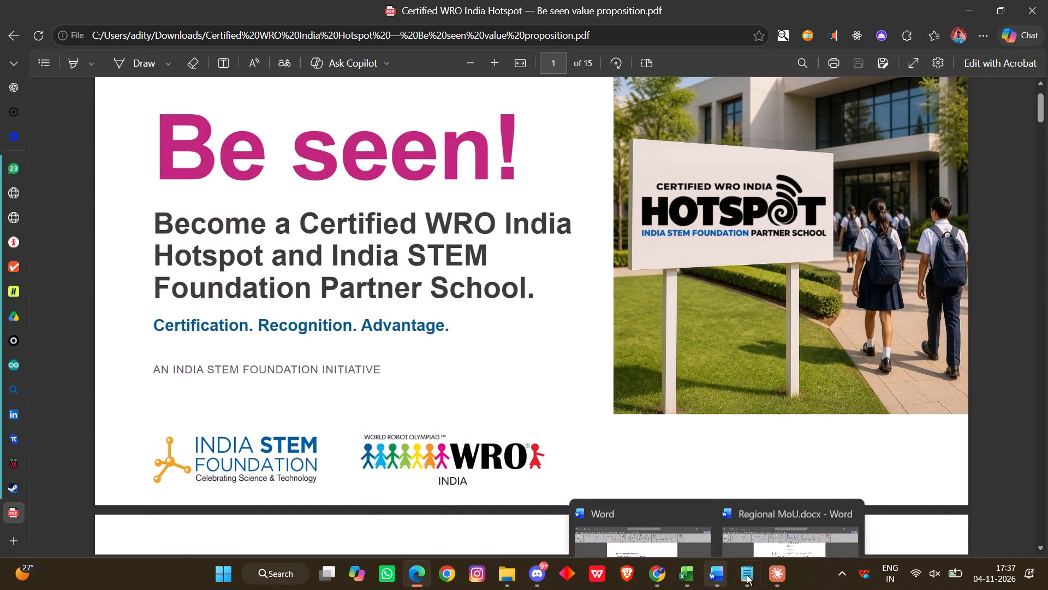
Close the open Notepad window.
{"action": "left_click", "coordinate": [784, 450]}
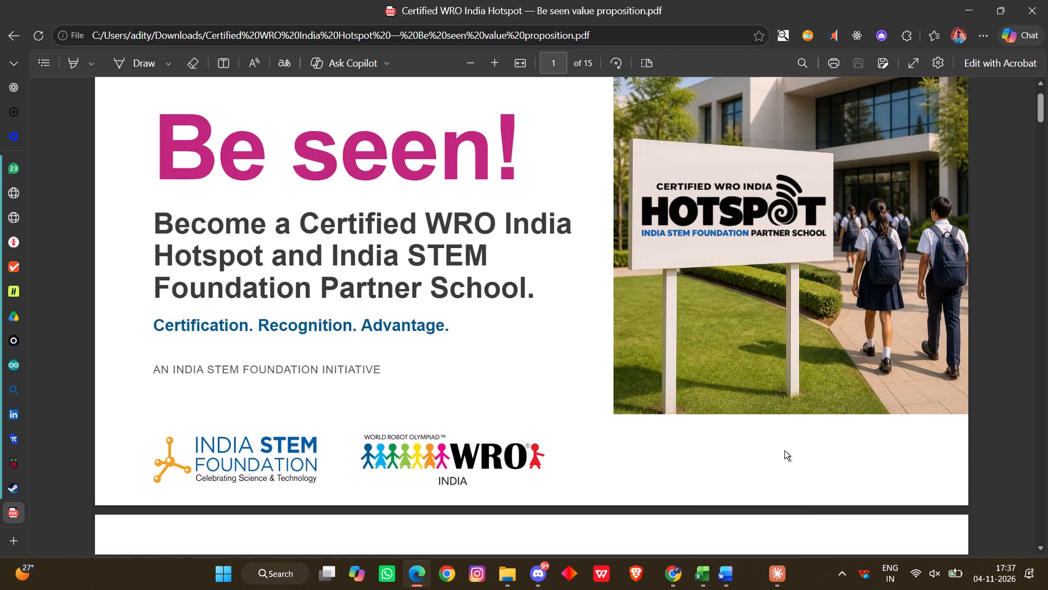
Look through the proposal's opening slides again, from the cover to Not just for the competition team on page 7.
{"action": "scroll", "coordinate": [700, 446], "scroll_direction": "down", "scroll_amount": 2}
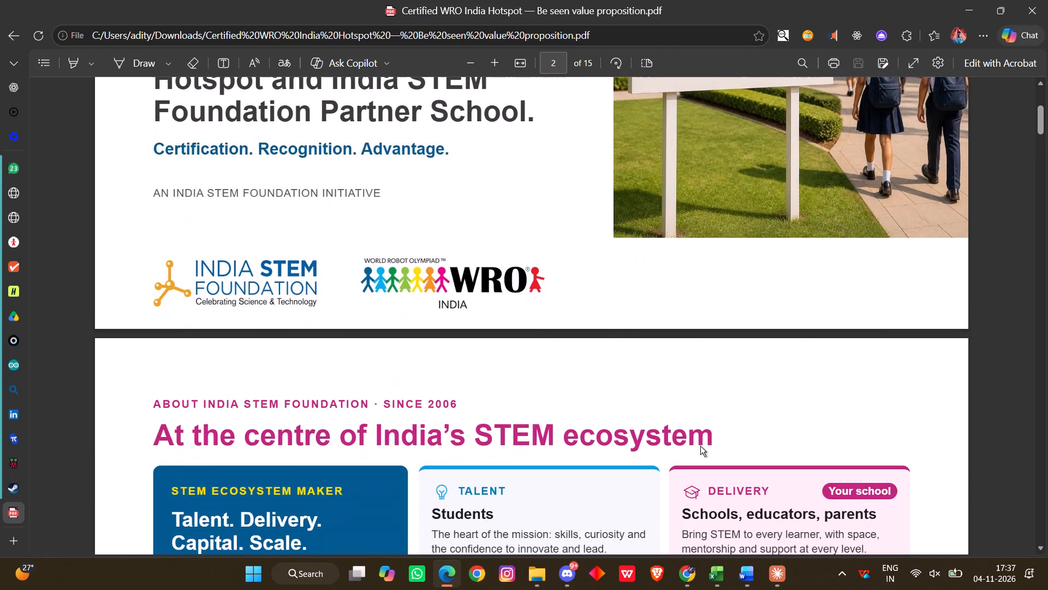
{"action": "scroll", "coordinate": [700, 446], "scroll_direction": "down", "scroll_amount": 4}
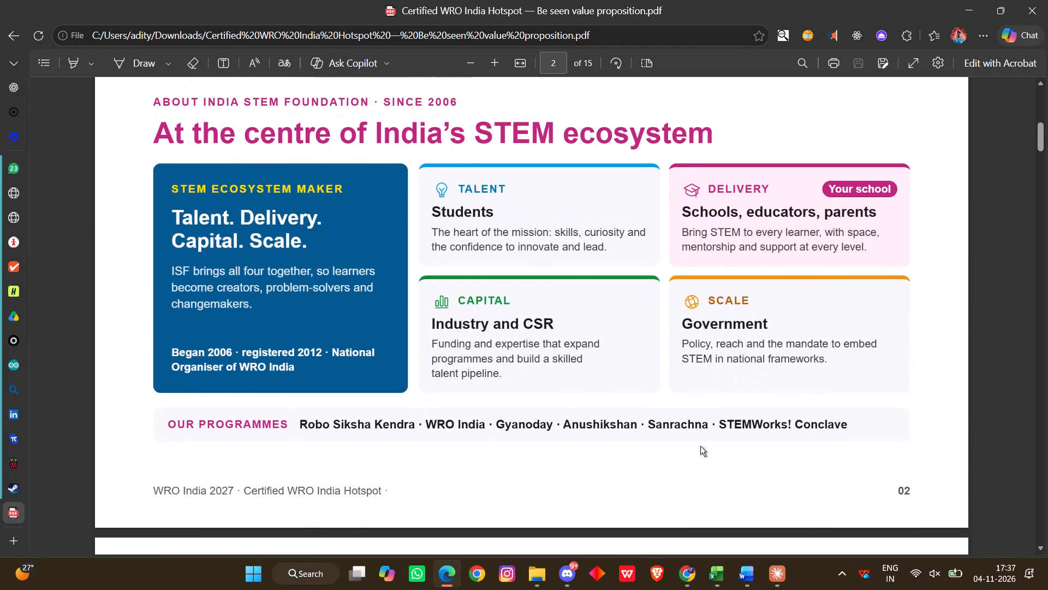
{"action": "scroll", "coordinate": [700, 446], "scroll_direction": "down", "scroll_amount": 2}
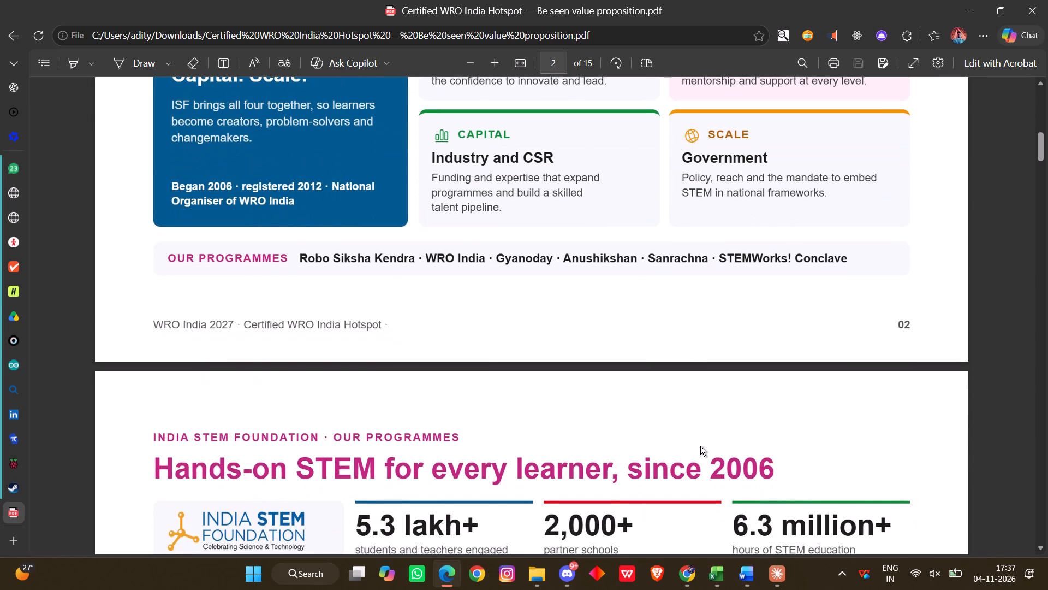
{"action": "scroll", "coordinate": [700, 446], "scroll_direction": "down", "scroll_amount": 5}
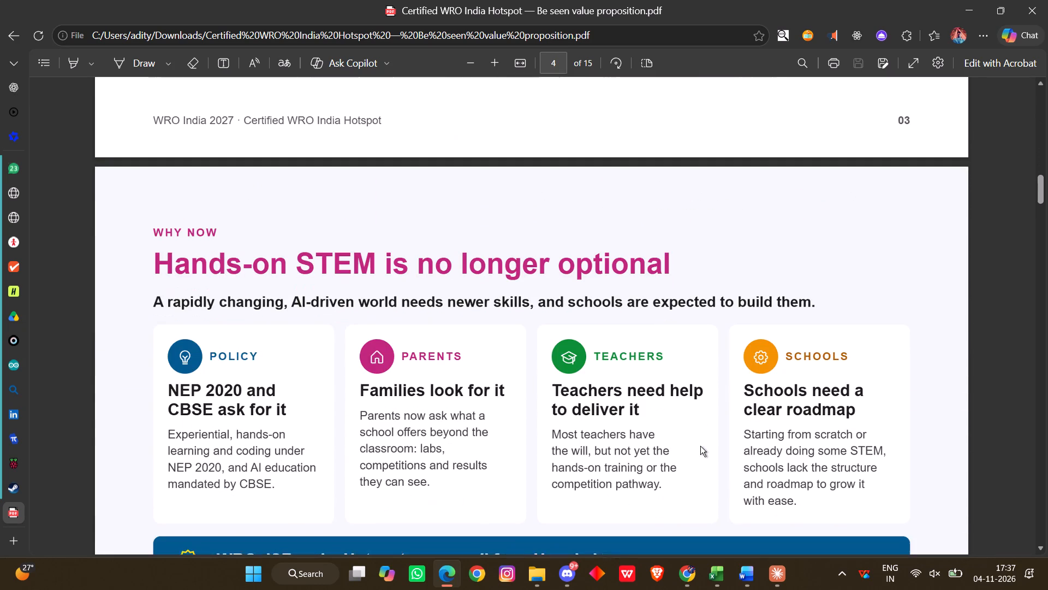
{"action": "scroll", "coordinate": [700, 446], "scroll_direction": "down", "scroll_amount": 7}
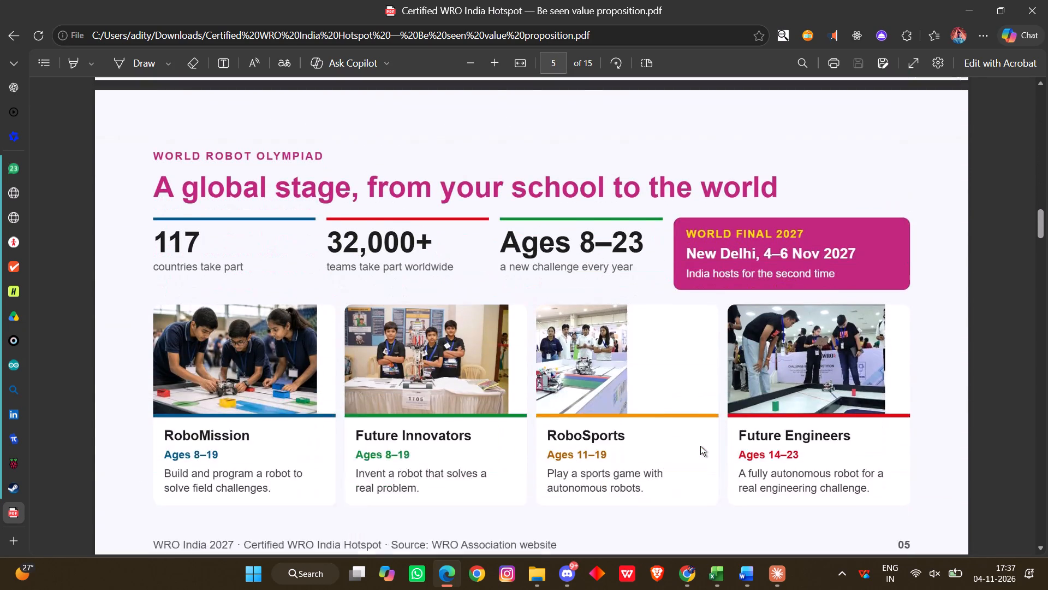
{"action": "scroll", "coordinate": [700, 446], "scroll_direction": "down", "scroll_amount": 3}
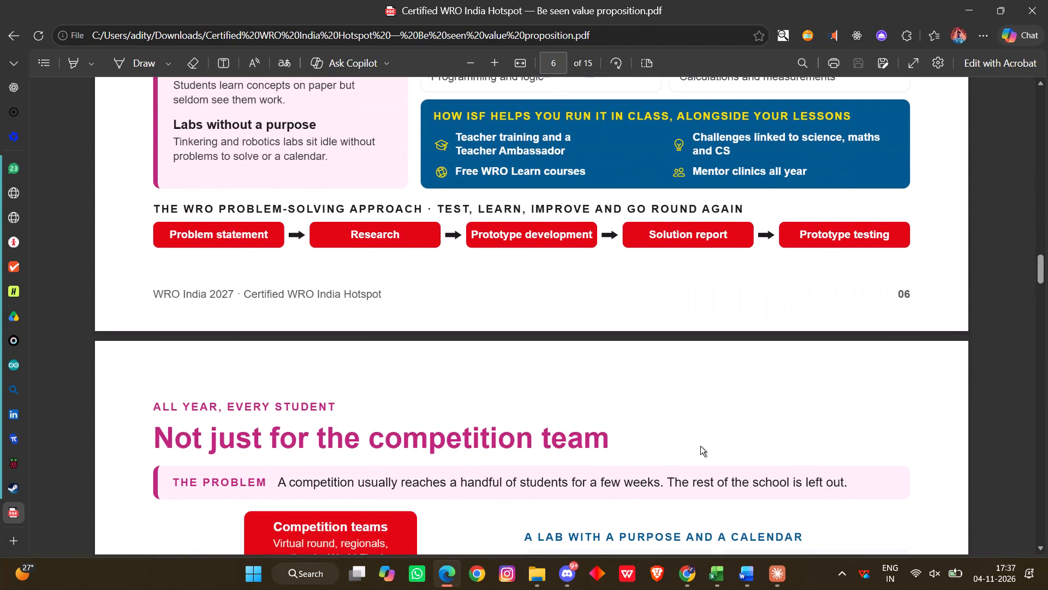
{"action": "scroll", "coordinate": [700, 446], "scroll_direction": "down", "scroll_amount": 1}
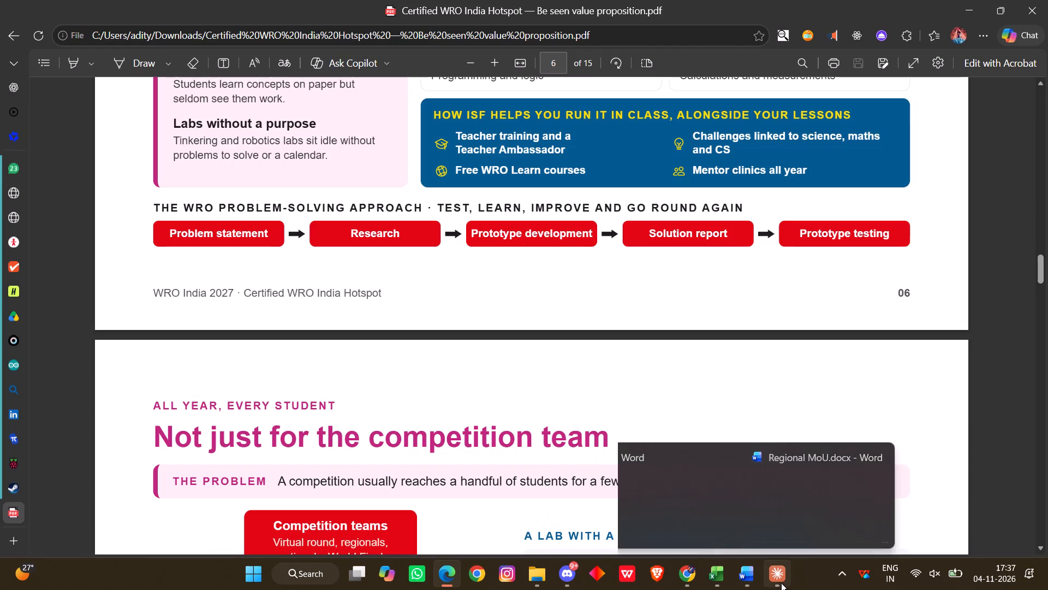
Attach Certified WRO India Hotspot — Be seen value proposition.pdf from the Downloads folder to the Meru International follow-up draft in Gmail.
{"action": "left_click", "coordinate": [690, 581]}
{"action": "left_click", "coordinate": [541, 581]}
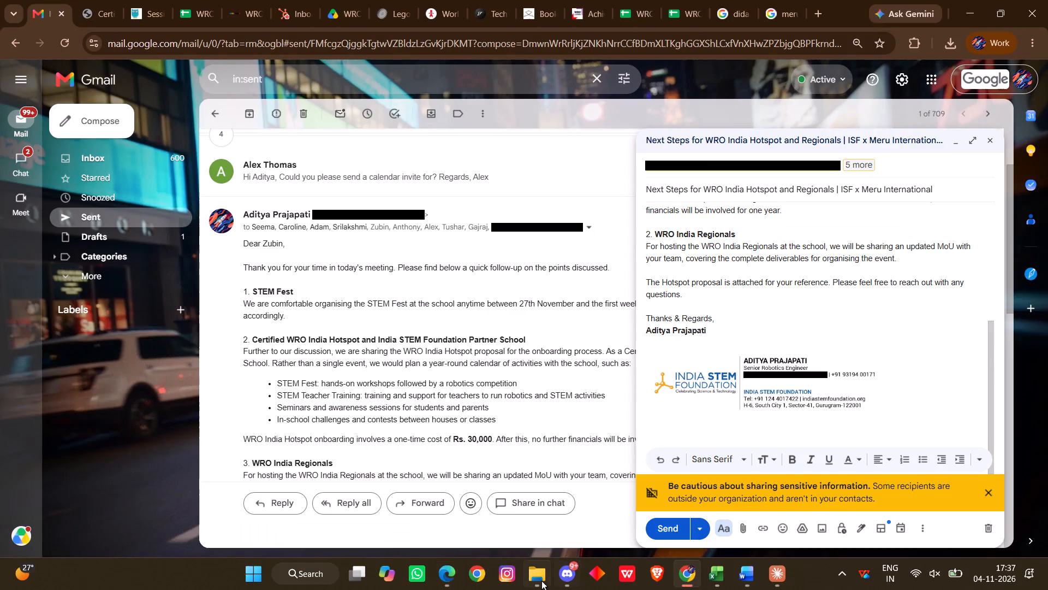
{"action": "left_click", "coordinate": [592, 175]}
{"action": "left_click", "coordinate": [553, 172]}
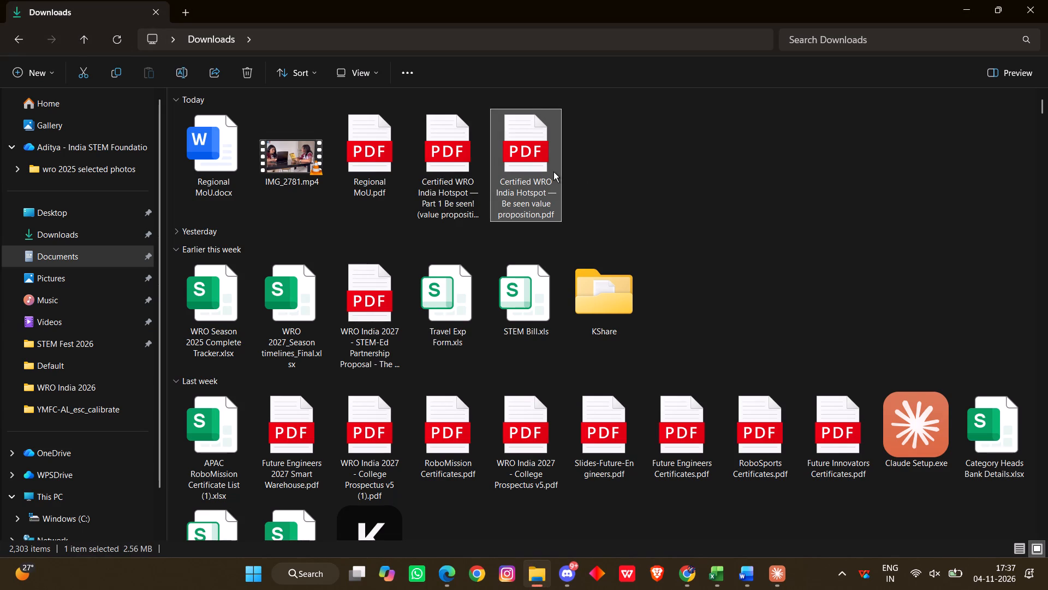
{"action": "key", "text": "ctrl+c"}
{"action": "key", "text": "alt+Tab"}
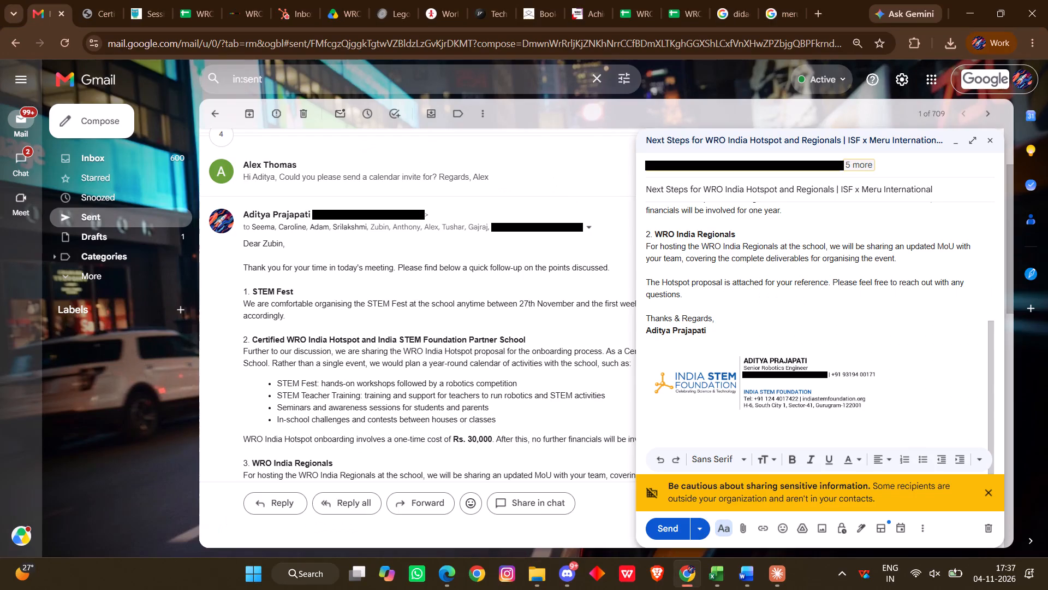
{"action": "left_click", "coordinate": [752, 305]}
{"action": "key", "text": "ctrl+v"}
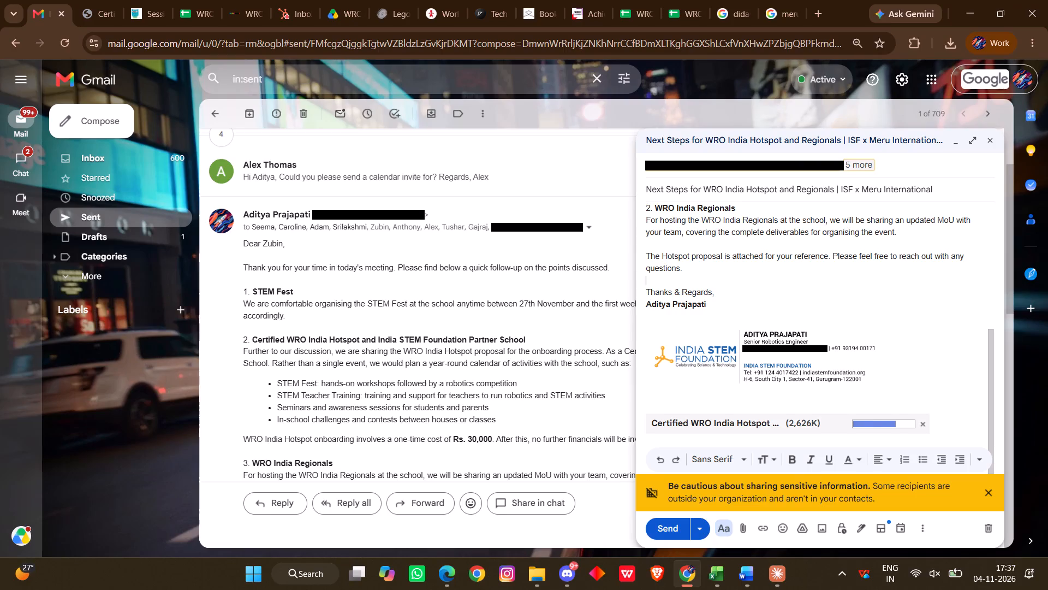
{"action": "scroll", "coordinate": [801, 326], "scroll_direction": "up", "scroll_amount": 1}
{"action": "scroll", "coordinate": [801, 326], "scroll_direction": "down", "scroll_amount": 1}
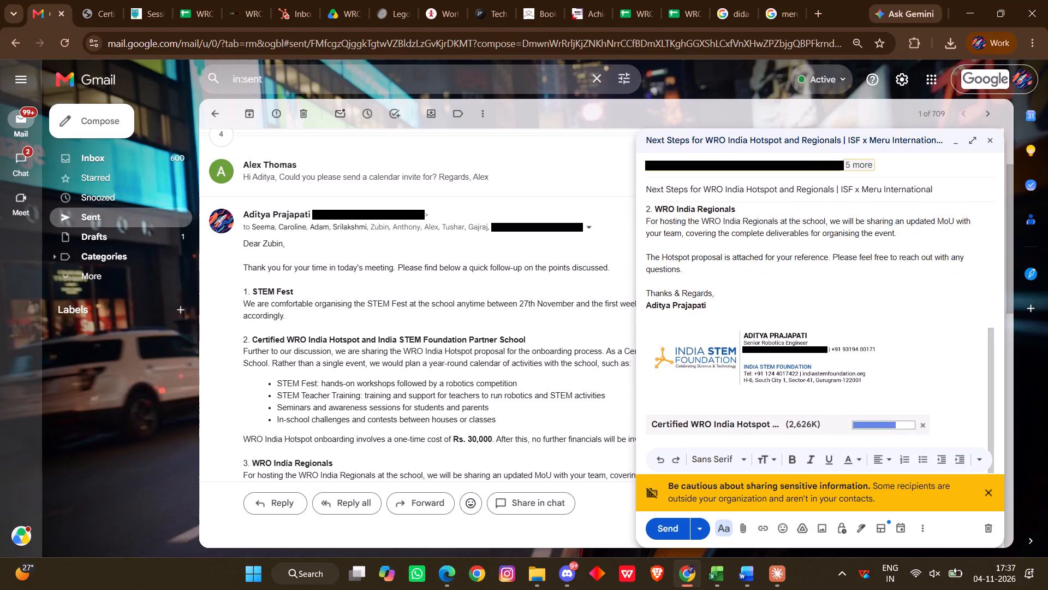
{"action": "scroll", "coordinate": [801, 326], "scroll_direction": "up", "scroll_amount": 1}
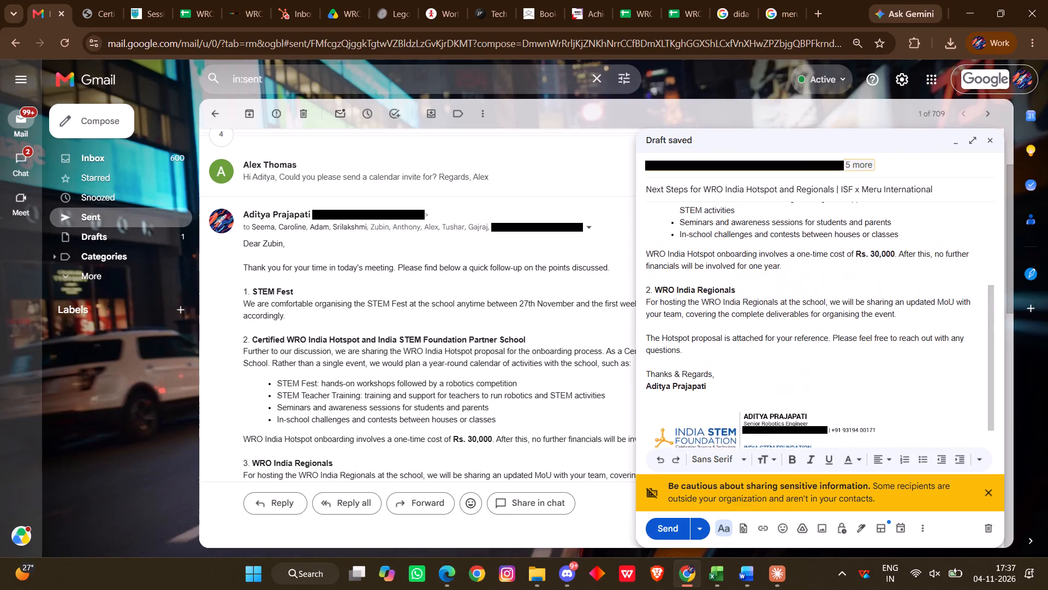
{"action": "scroll", "coordinate": [801, 326], "scroll_direction": "up", "scroll_amount": 2}
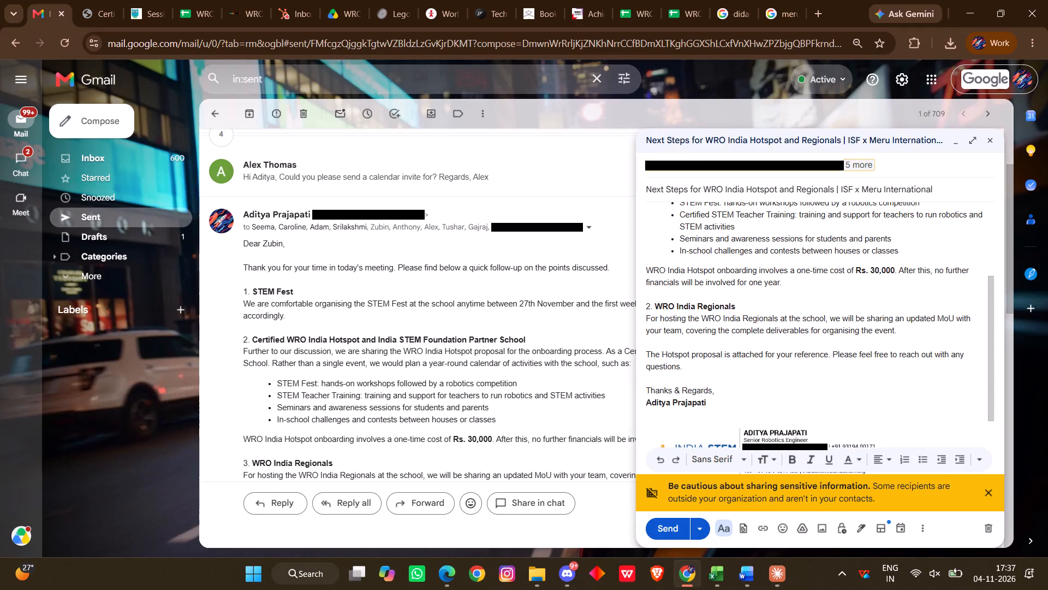
{"action": "scroll", "coordinate": [801, 326], "scroll_direction": "down", "scroll_amount": 2}
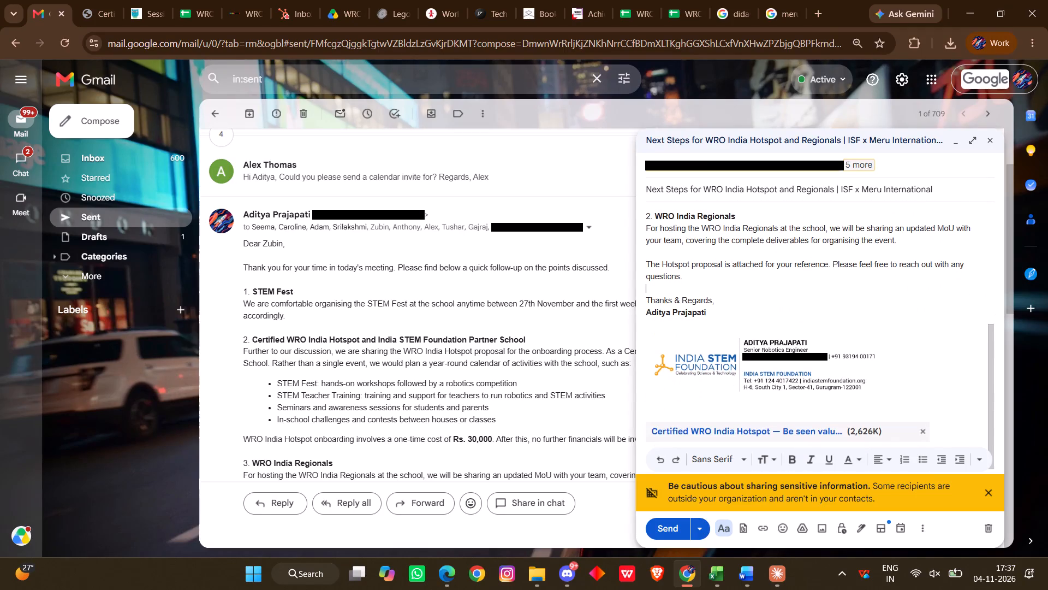
{"action": "scroll", "coordinate": [789, 323], "scroll_direction": "down", "scroll_amount": 1}
{"action": "scroll", "coordinate": [789, 323], "scroll_direction": "up", "scroll_amount": 2}
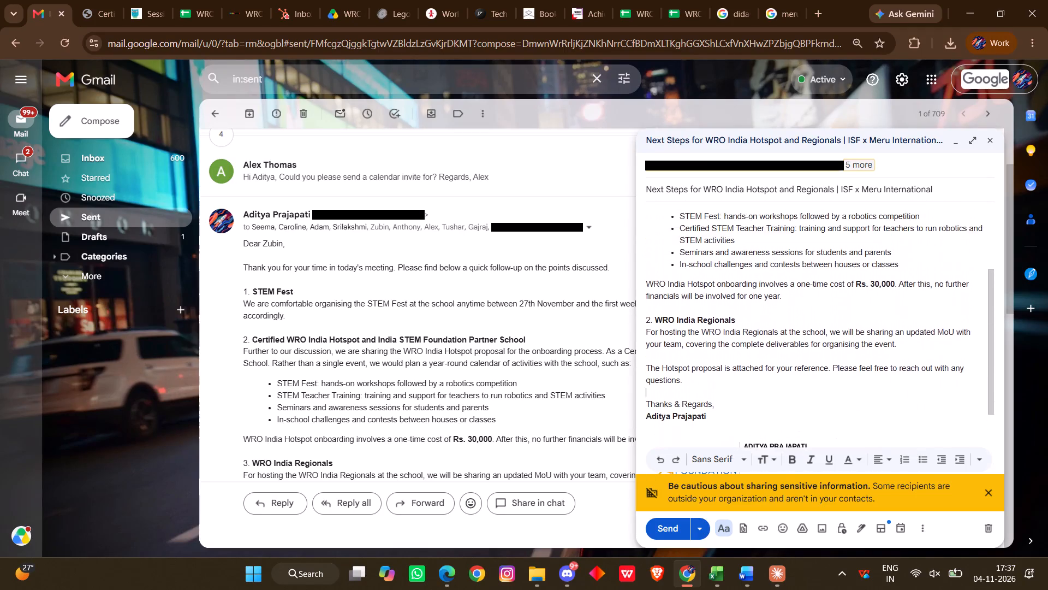
{"action": "scroll", "coordinate": [789, 323], "scroll_direction": "up", "scroll_amount": 1}
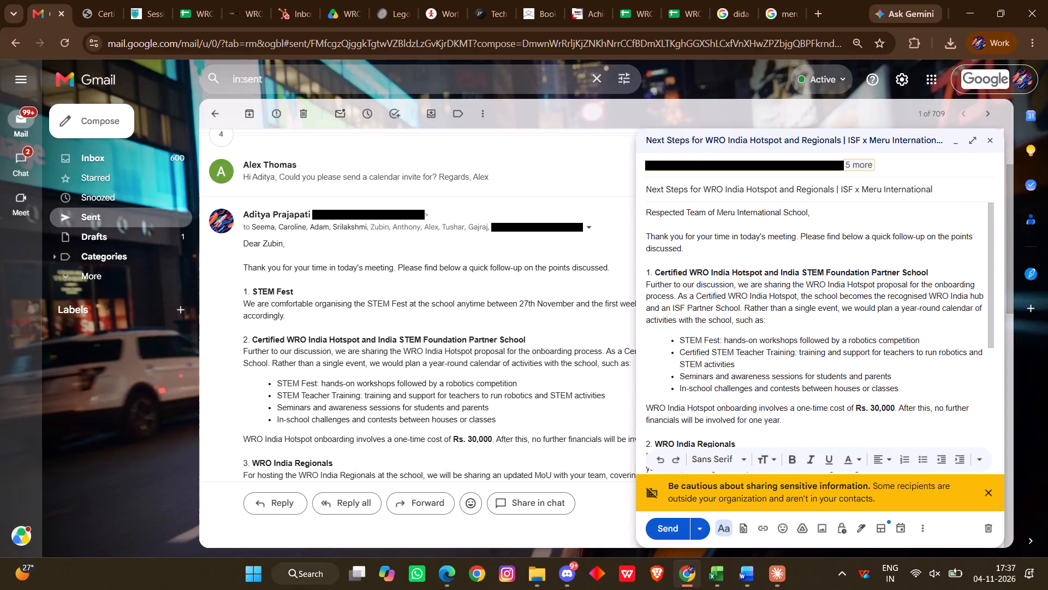
{"action": "scroll", "coordinate": [692, 256], "scroll_direction": "up", "scroll_amount": 1}
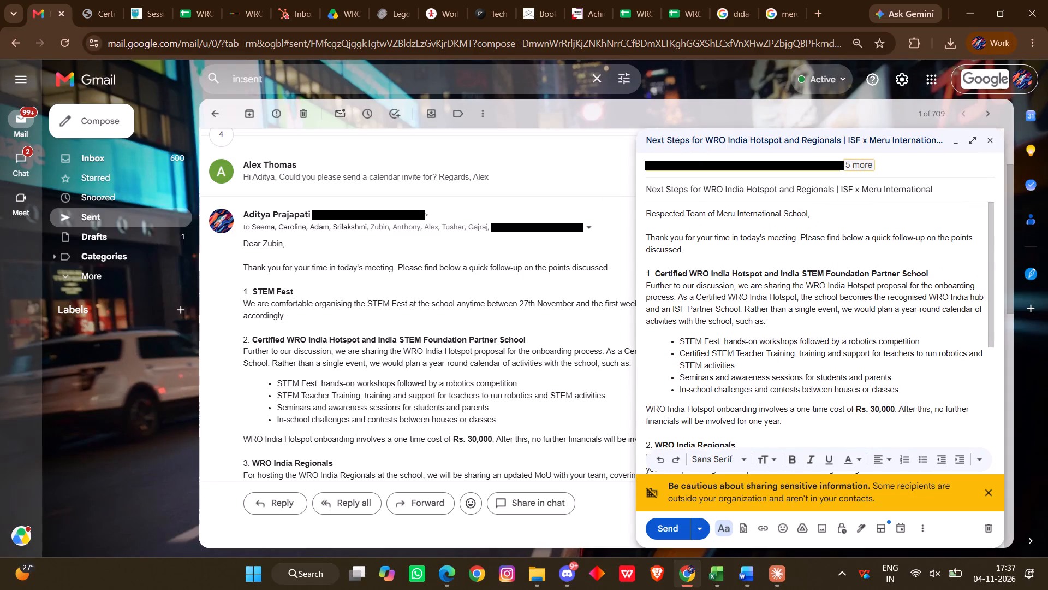
{"action": "scroll", "coordinate": [692, 256], "scroll_direction": "down", "scroll_amount": 4}
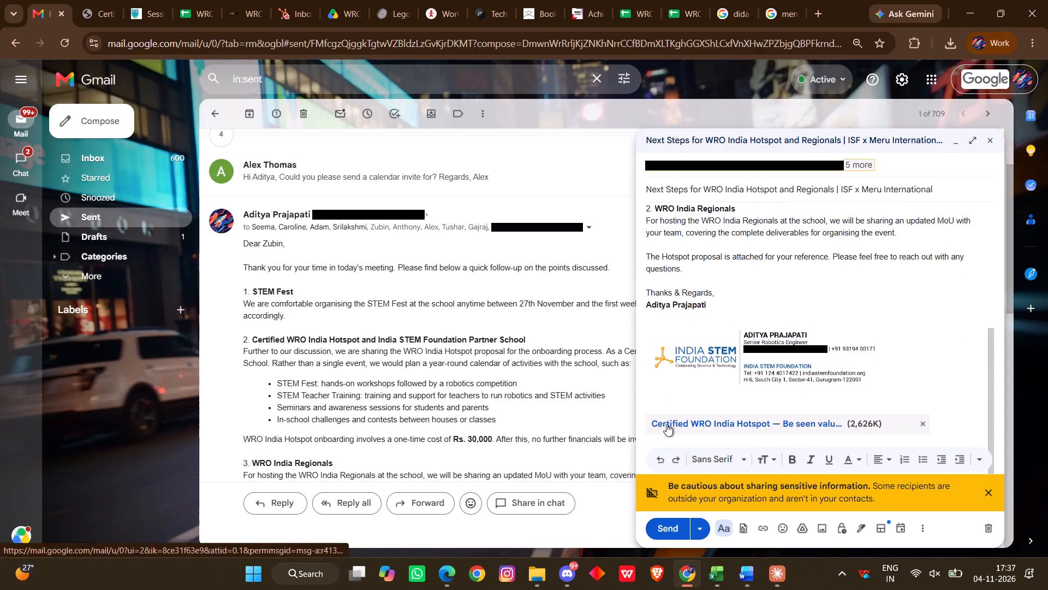
{"action": "scroll", "coordinate": [653, 318], "scroll_direction": "up", "scroll_amount": 1}
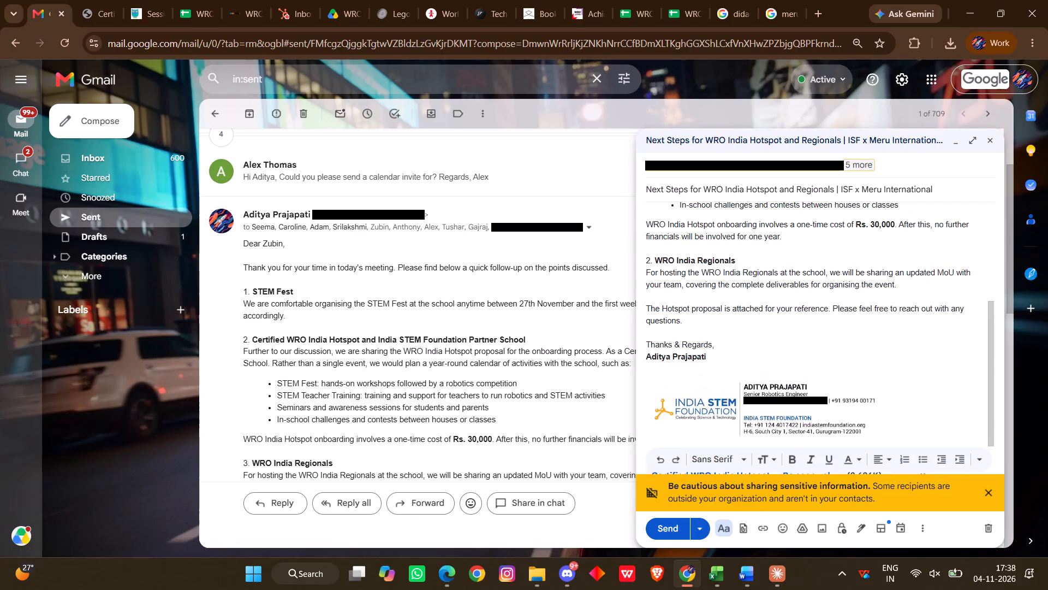
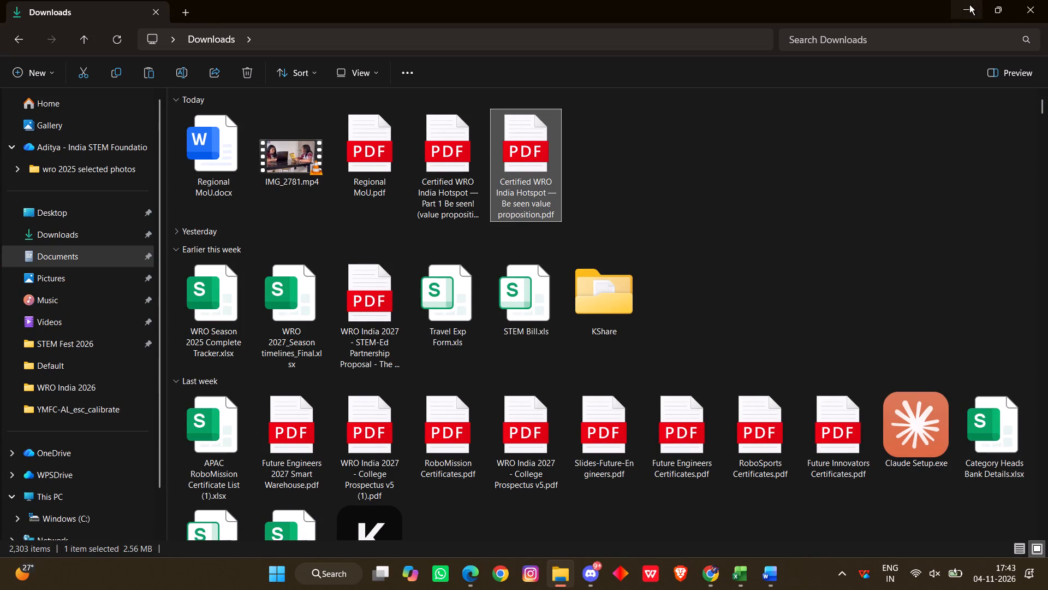
Minimize the Downloads folder window to reveal the desktop.
{"action": "left_click", "coordinate": [969, 5]}
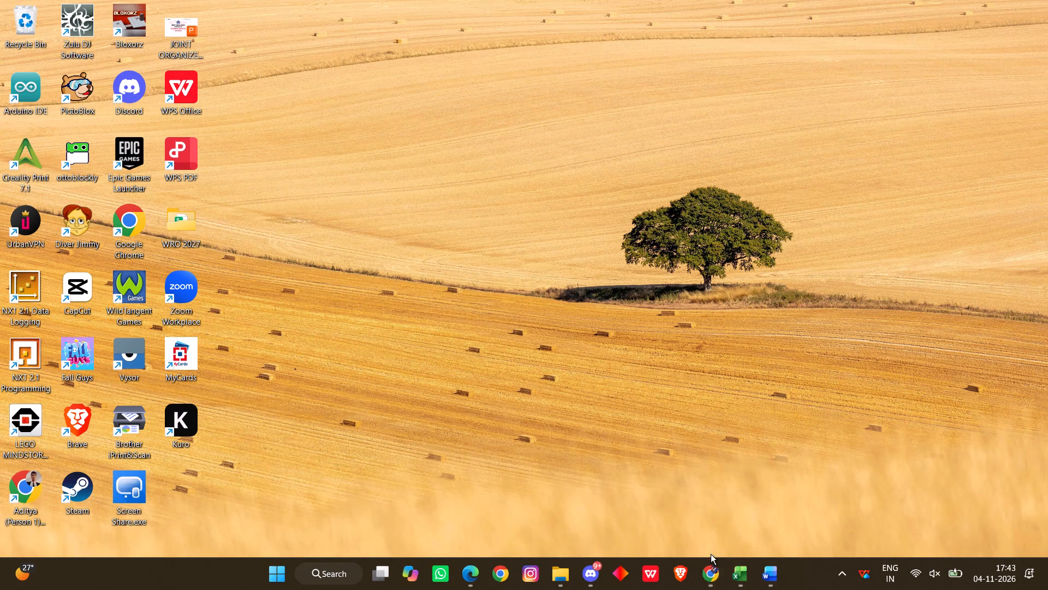
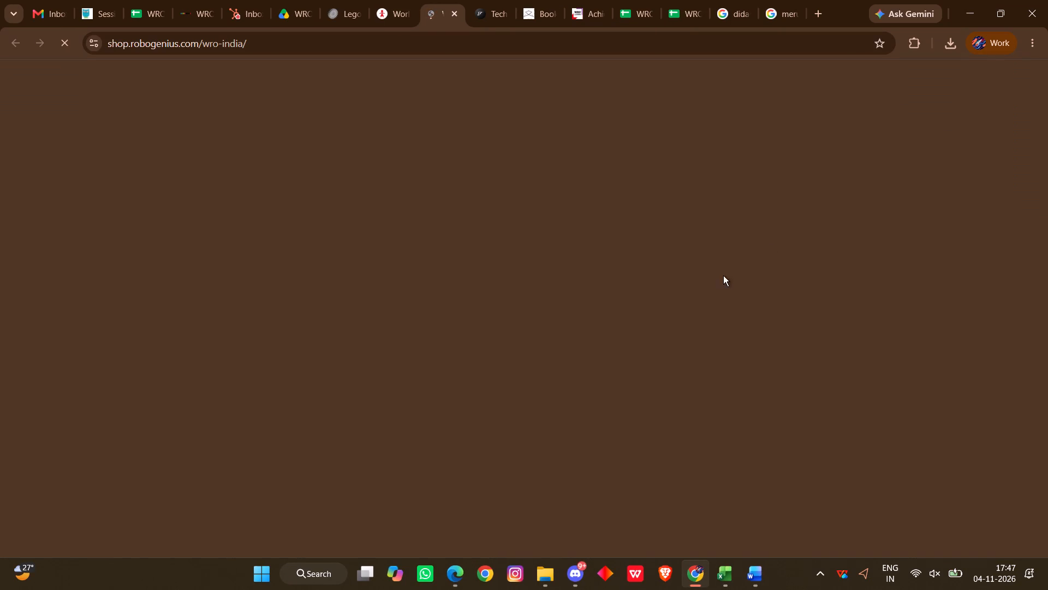
Examine the RoboGenius WRO India page, reading the programme overview and the Shop WRO 2026 Mat products with their prices.
{"action": "scroll", "coordinate": [505, 385], "scroll_direction": "down", "scroll_amount": 4}
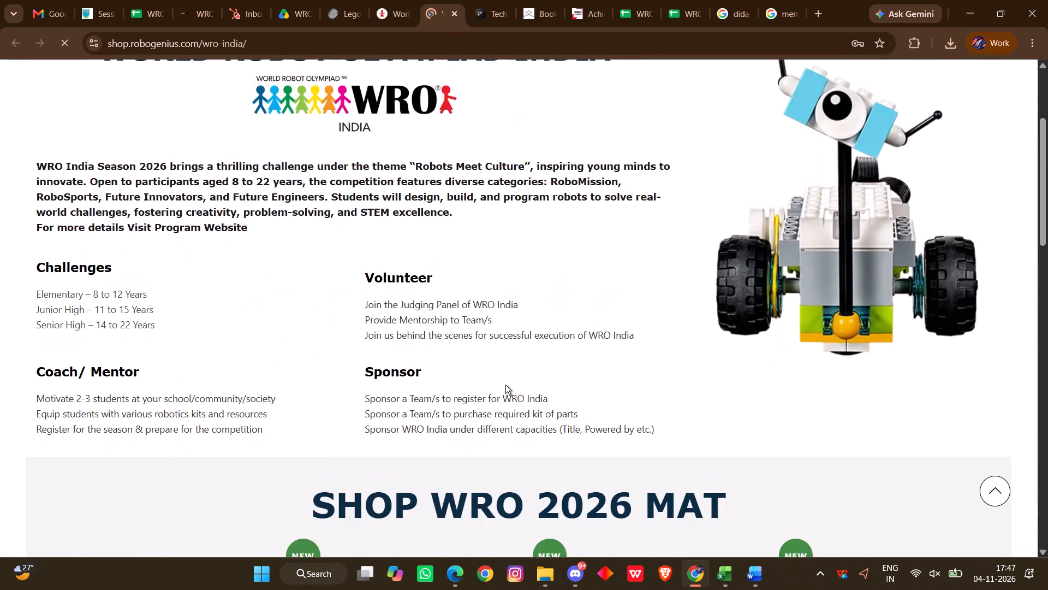
{"action": "scroll", "coordinate": [505, 385], "scroll_direction": "down", "scroll_amount": 2}
{"action": "scroll", "coordinate": [505, 385], "scroll_direction": "up", "scroll_amount": 1}
{"action": "scroll", "coordinate": [505, 385], "scroll_direction": "down", "scroll_amount": 1}
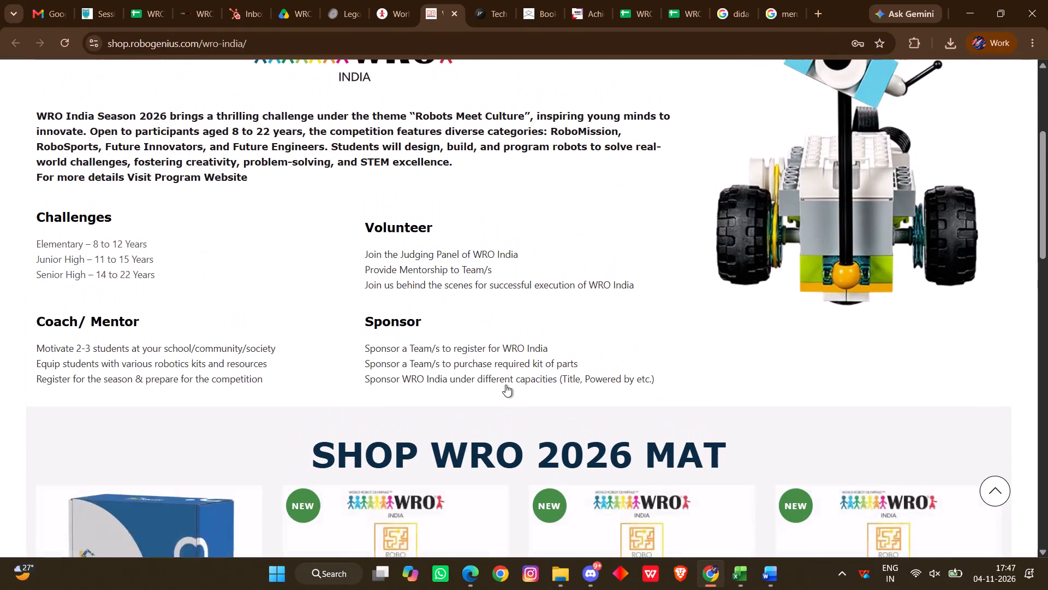
{"action": "scroll", "coordinate": [505, 385], "scroll_direction": "down", "scroll_amount": 3}
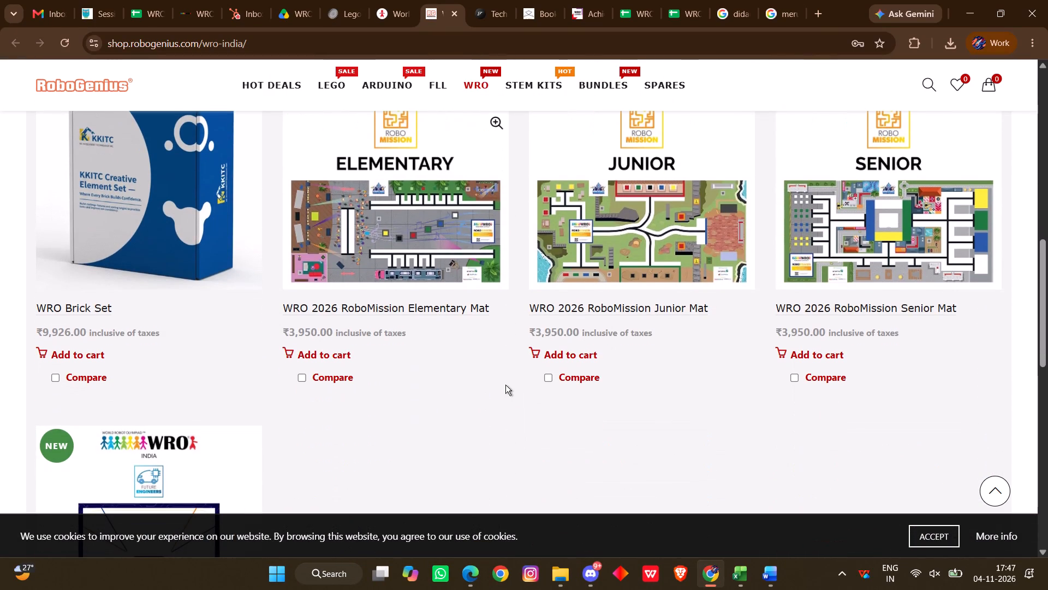
{"action": "scroll", "coordinate": [505, 385], "scroll_direction": "up", "scroll_amount": 1}
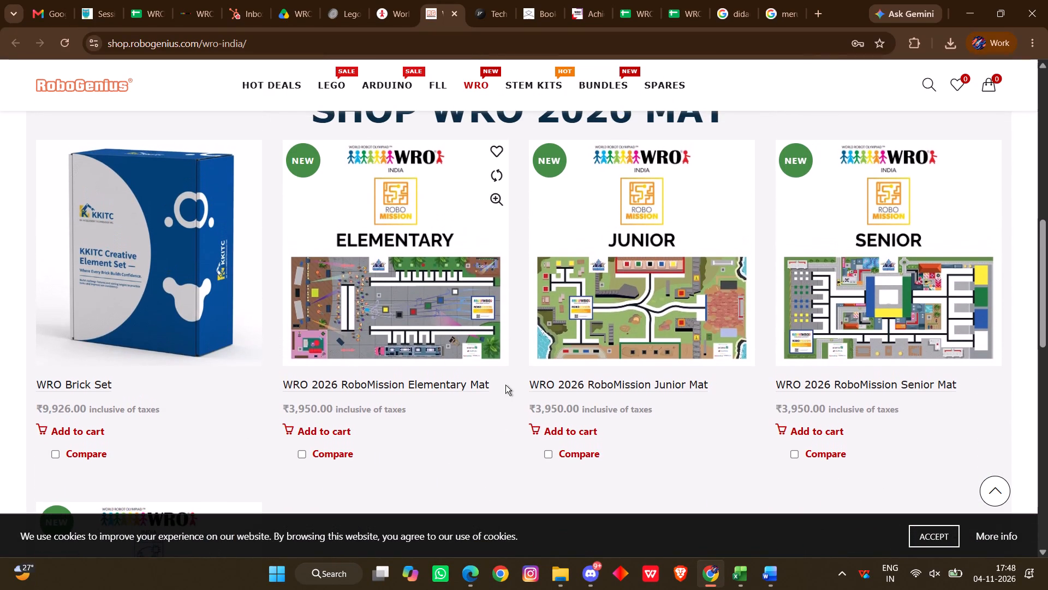
{"action": "scroll", "coordinate": [505, 385], "scroll_direction": "up", "scroll_amount": 1}
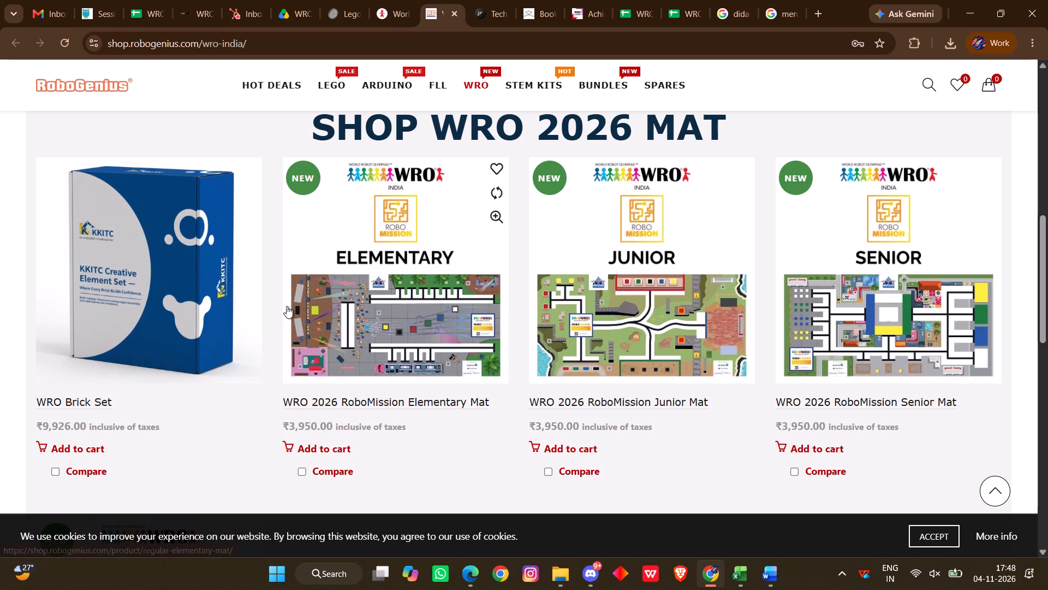
{"action": "scroll", "coordinate": [271, 374], "scroll_direction": "up", "scroll_amount": 1}
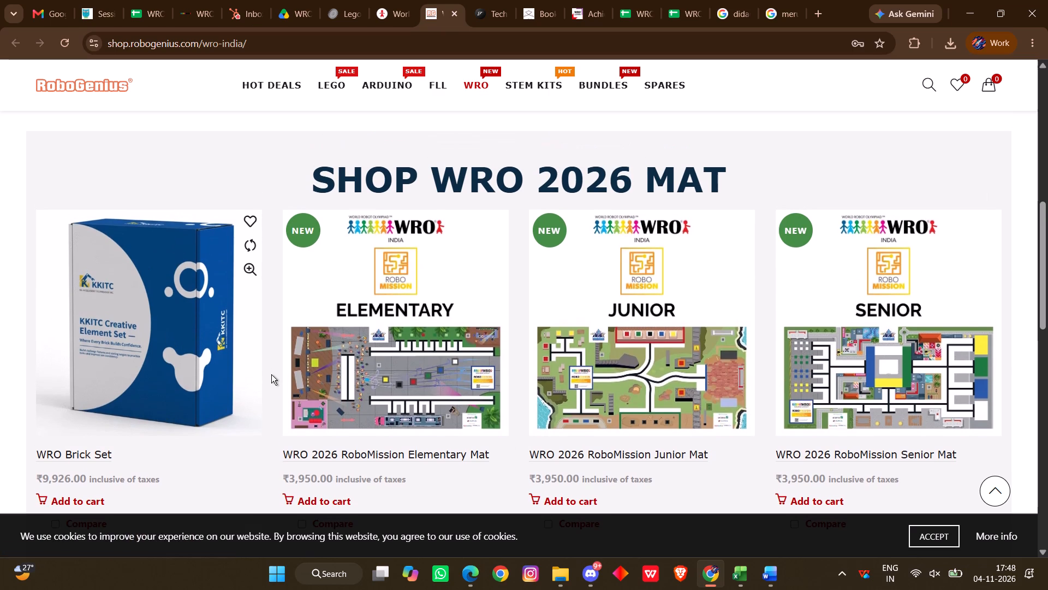
{"action": "scroll", "coordinate": [271, 374], "scroll_direction": "up", "scroll_amount": 2}
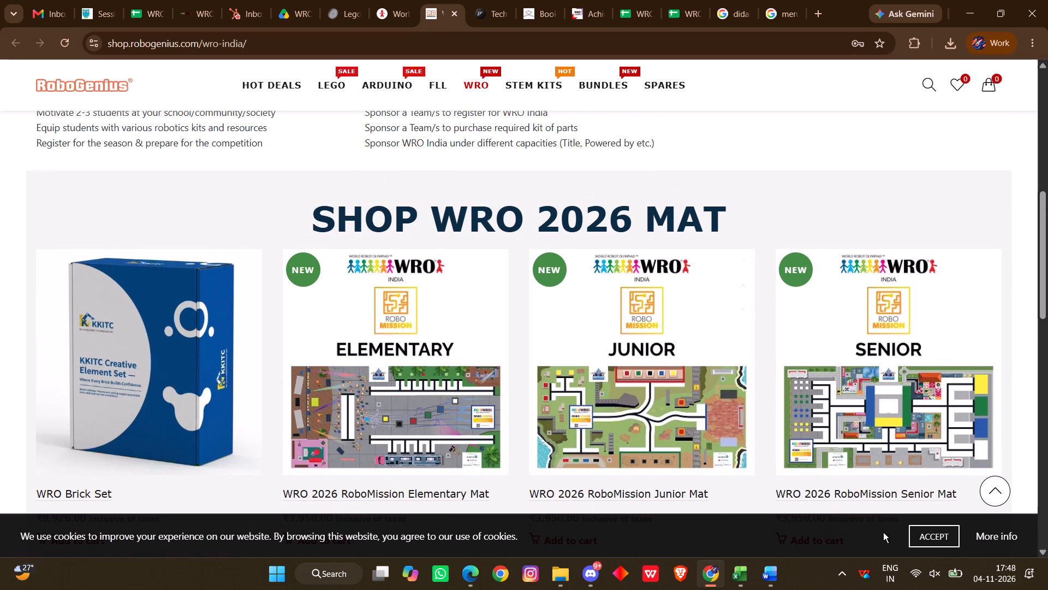
Accept the use of cookies on the RoboGenius shop website.
{"action": "left_click", "coordinate": [931, 534]}
Compare the WRO Brick Set, the Elementary, Junior and Senior RoboMission mats, and the Future Engineers mat in the Shop WRO 2026 Mat section.
{"action": "scroll", "coordinate": [692, 415], "scroll_direction": "down", "scroll_amount": 1}
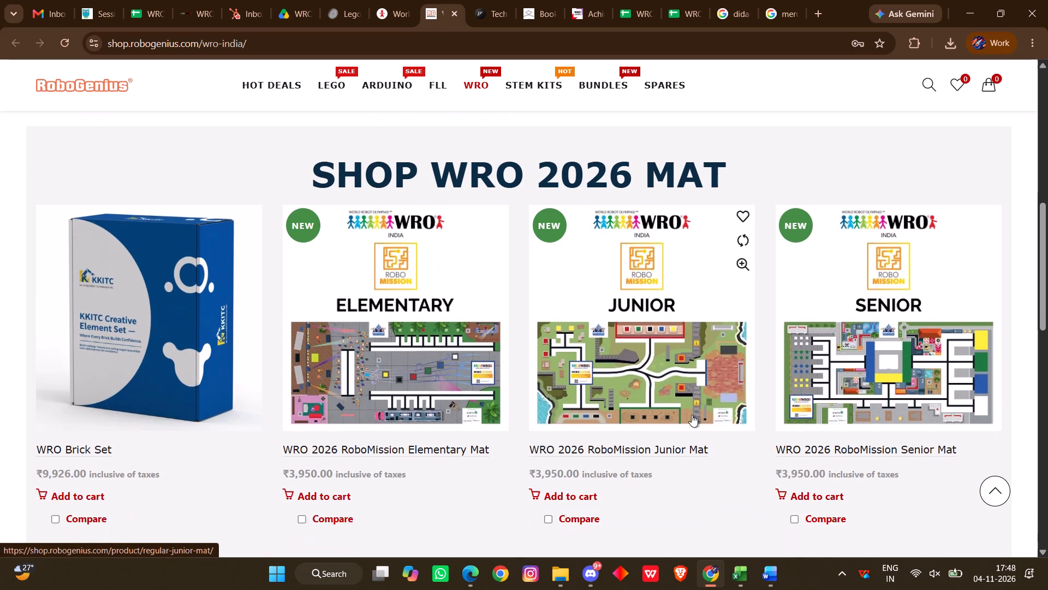
{"action": "scroll", "coordinate": [692, 415], "scroll_direction": "down", "scroll_amount": 1}
{"action": "scroll", "coordinate": [692, 415], "scroll_direction": "left", "scroll_amount": 1}
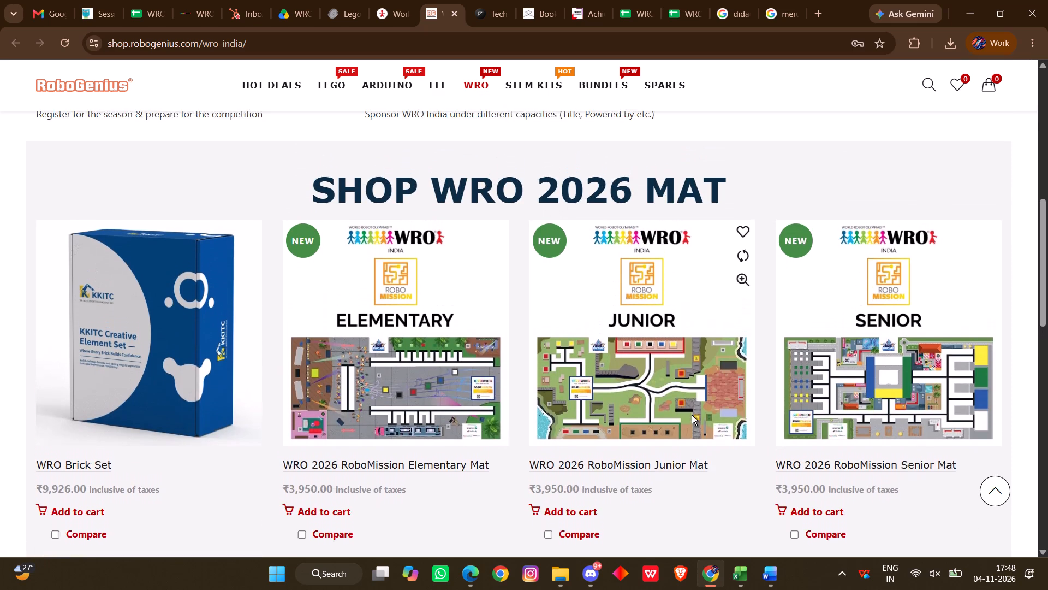
{"action": "scroll", "coordinate": [692, 415], "scroll_direction": "up", "scroll_amount": 2}
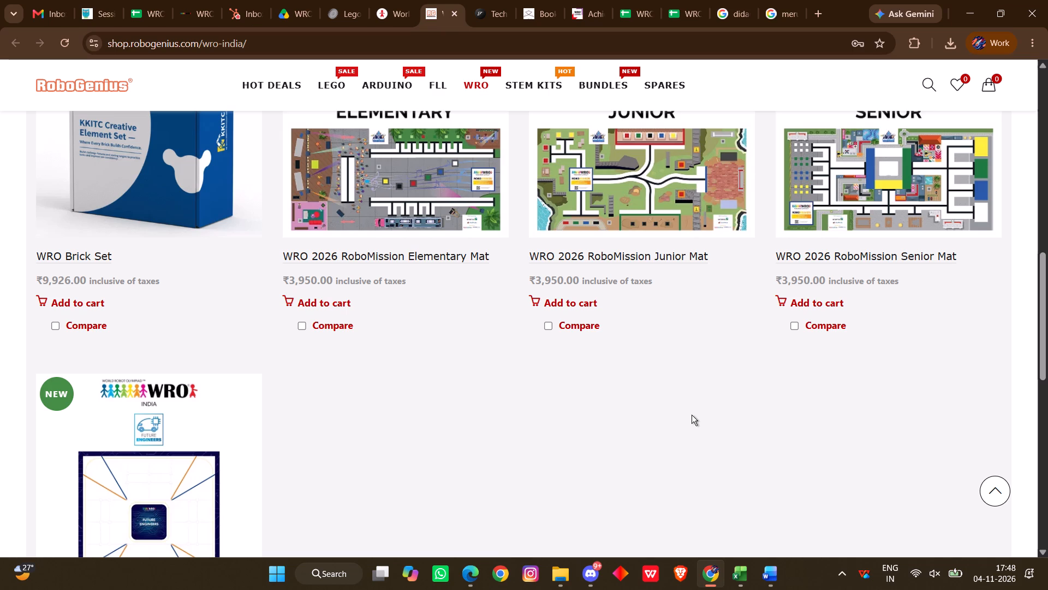
{"action": "scroll", "coordinate": [471, 448], "scroll_direction": "up", "scroll_amount": 2}
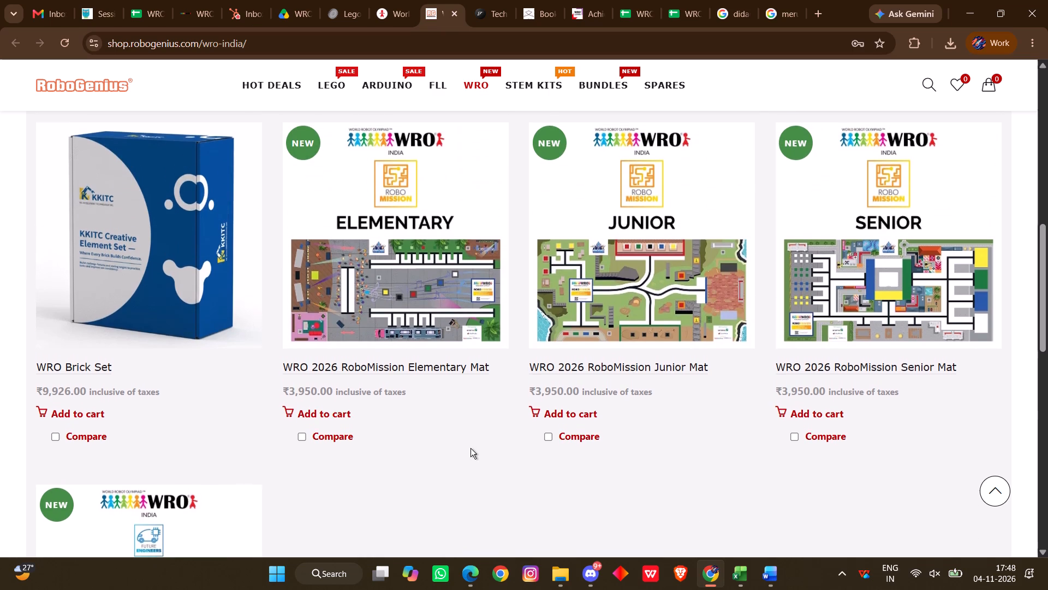
{"action": "scroll", "coordinate": [471, 448], "scroll_direction": "up", "scroll_amount": 1}
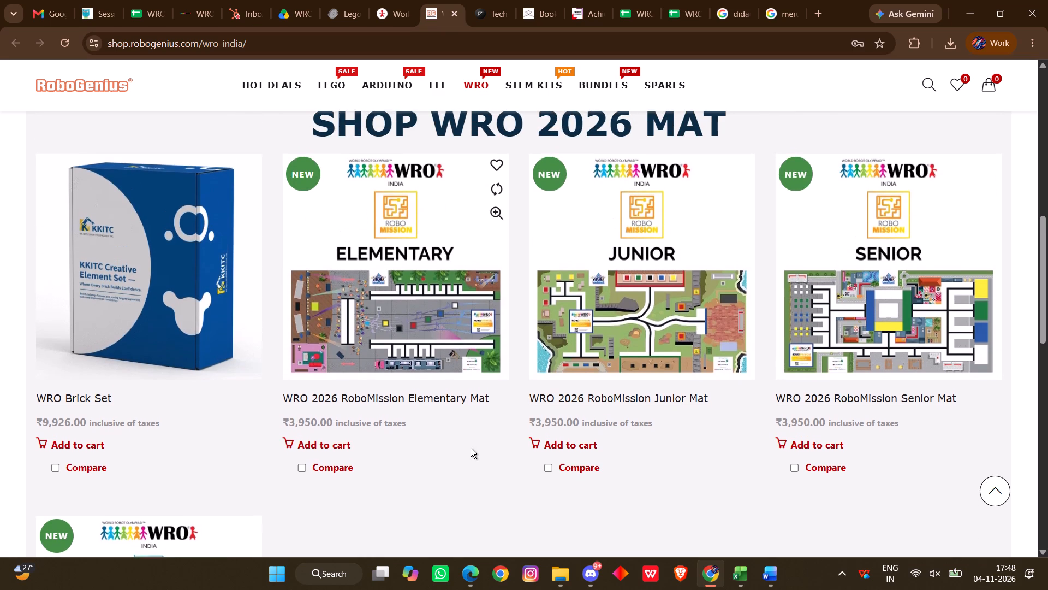
{"action": "scroll", "coordinate": [471, 448], "scroll_direction": "up", "scroll_amount": 6}
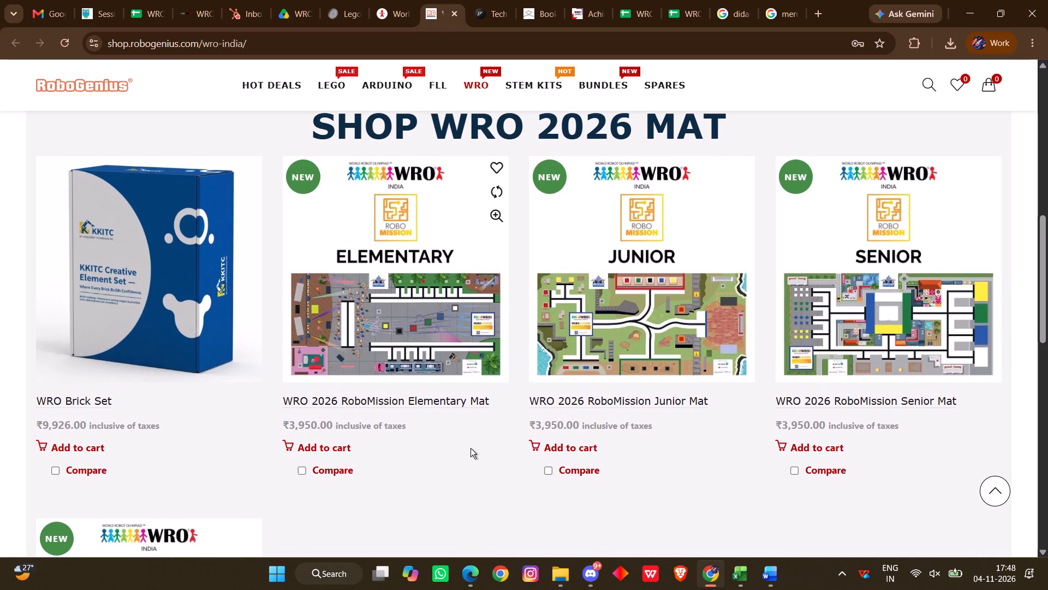
{"action": "scroll", "coordinate": [471, 448], "scroll_direction": "up", "scroll_amount": 3}
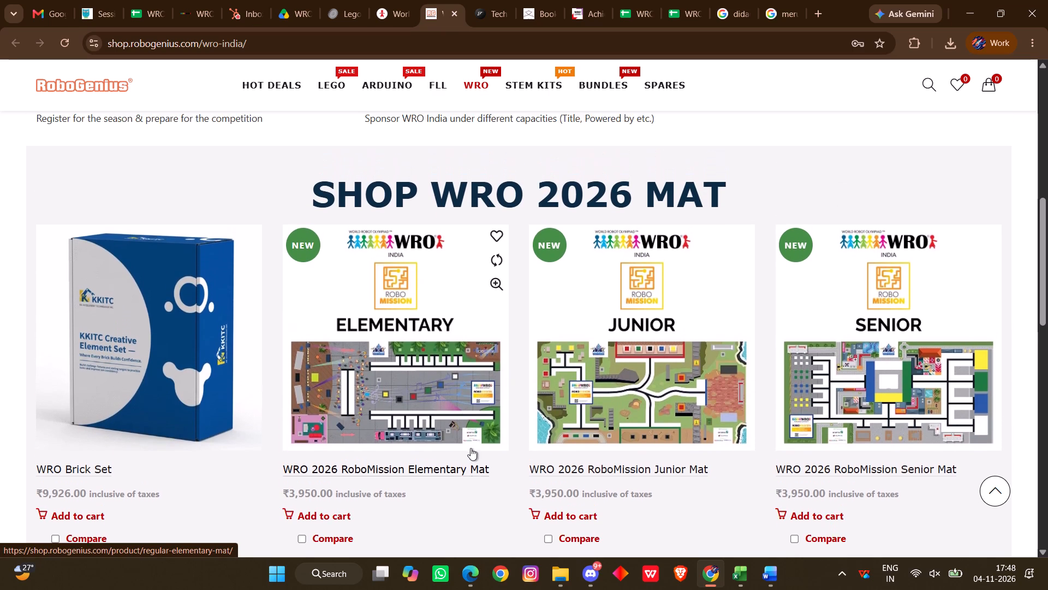
{"action": "scroll", "coordinate": [471, 448], "scroll_direction": "up", "scroll_amount": 1}
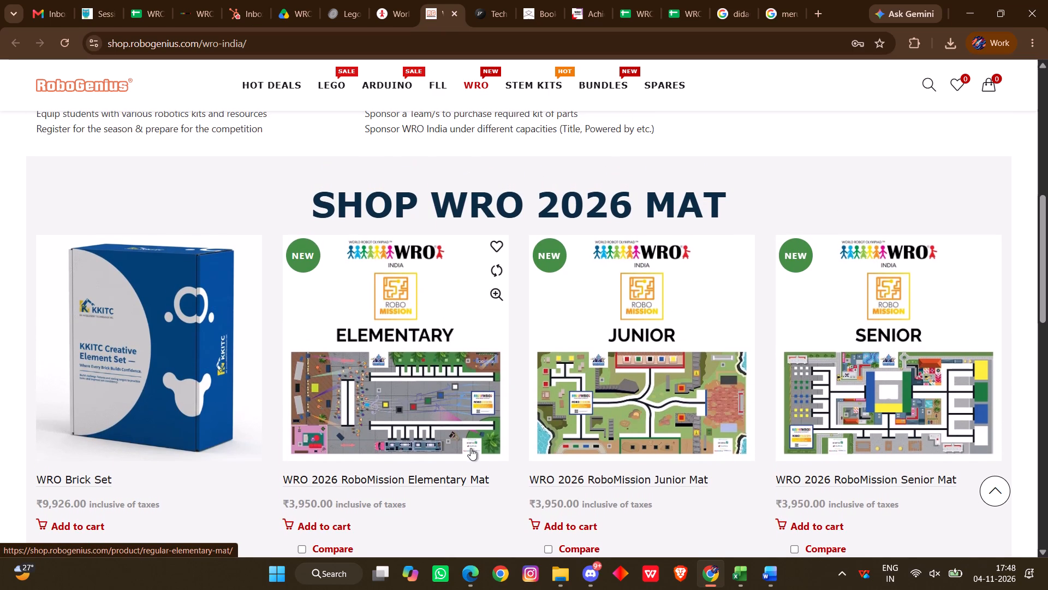
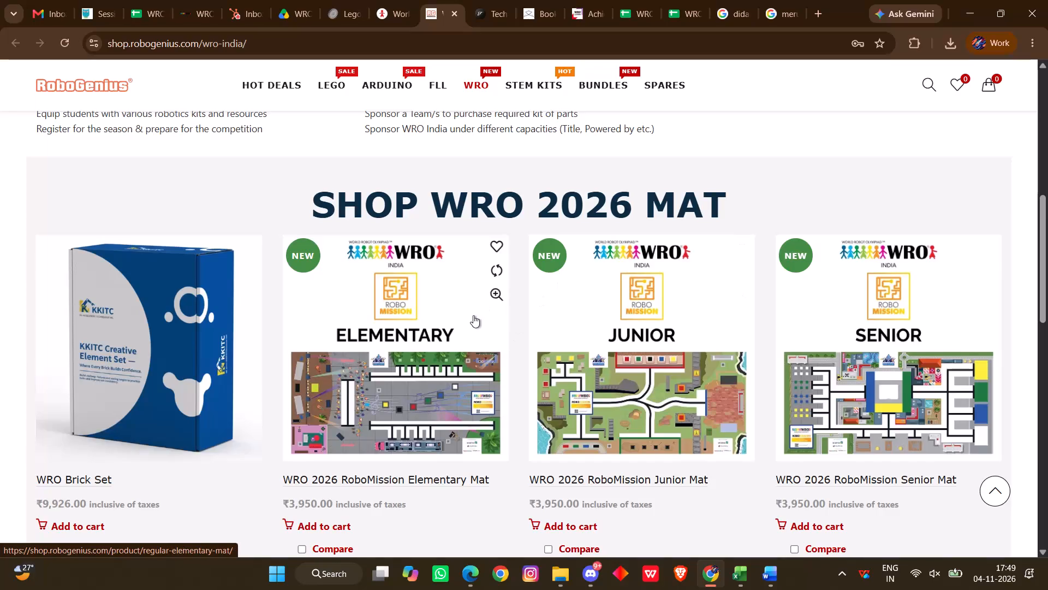
Review the remaining Shop WRO 2026 Mat products, including the Future Engineers mat, and recheck the World Robot Olympiad India overview.
{"action": "scroll", "coordinate": [473, 315], "scroll_direction": "down", "scroll_amount": 3}
{"action": "scroll", "coordinate": [362, 308], "scroll_direction": "down", "scroll_amount": 3}
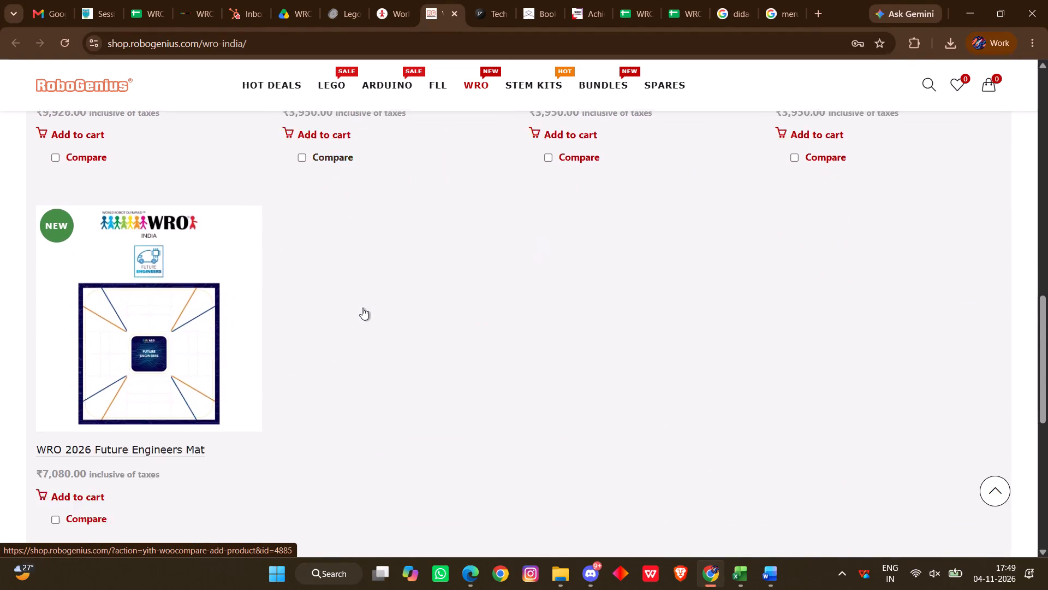
{"action": "scroll", "coordinate": [362, 308], "scroll_direction": "up", "scroll_amount": 3}
{"action": "scroll", "coordinate": [456, 375], "scroll_direction": "up", "scroll_amount": 2}
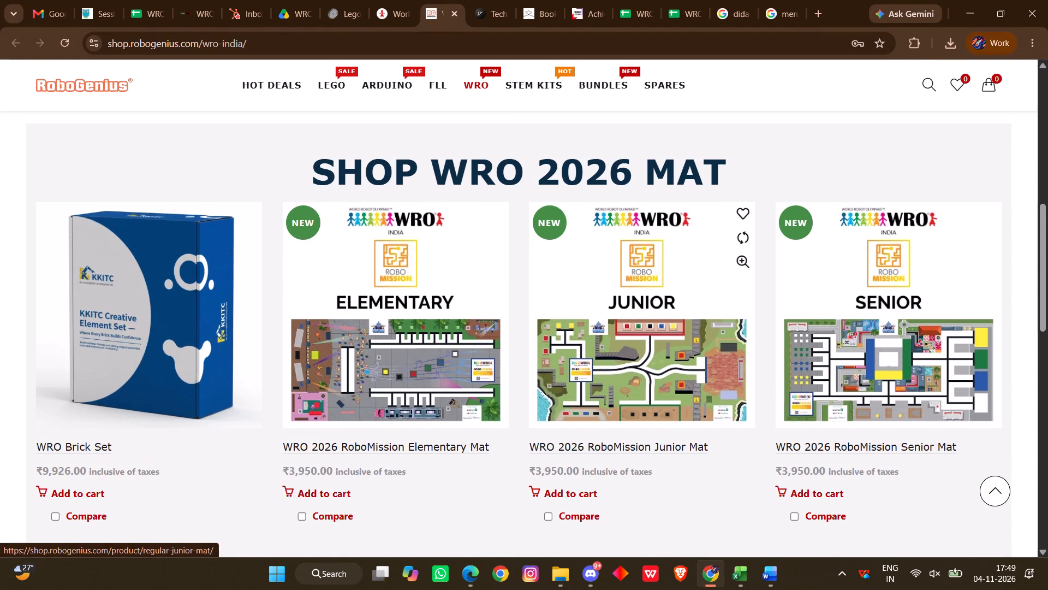
{"action": "scroll", "coordinate": [565, 469], "scroll_direction": "up", "scroll_amount": 1}
{"action": "scroll", "coordinate": [565, 469], "scroll_direction": "down", "scroll_amount": 1}
{"action": "scroll", "coordinate": [510, 345], "scroll_direction": "up", "scroll_amount": 2}
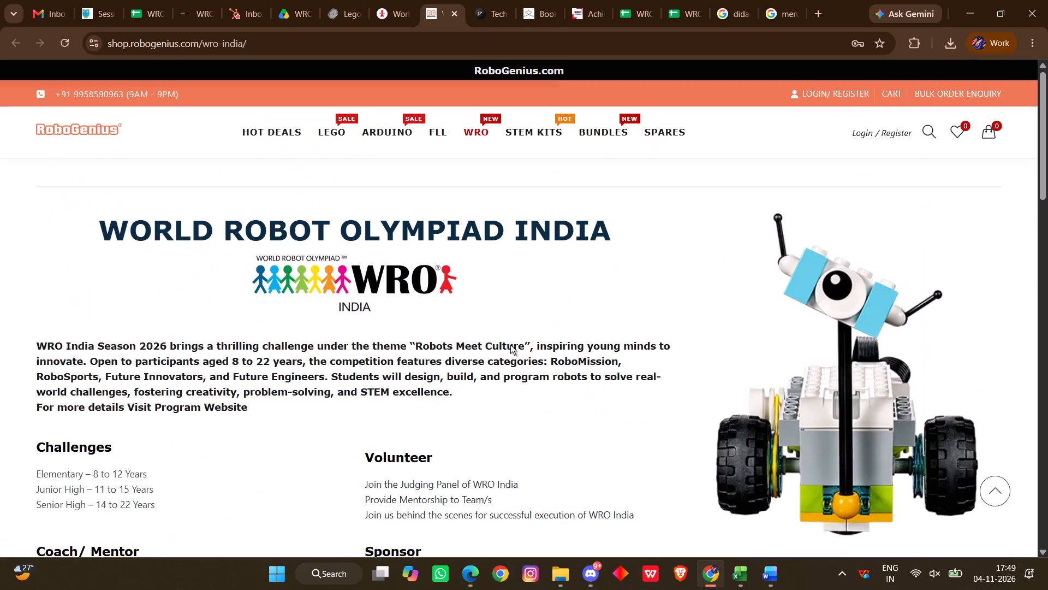
{"action": "scroll", "coordinate": [415, 152], "scroll_direction": "up", "scroll_amount": 2}
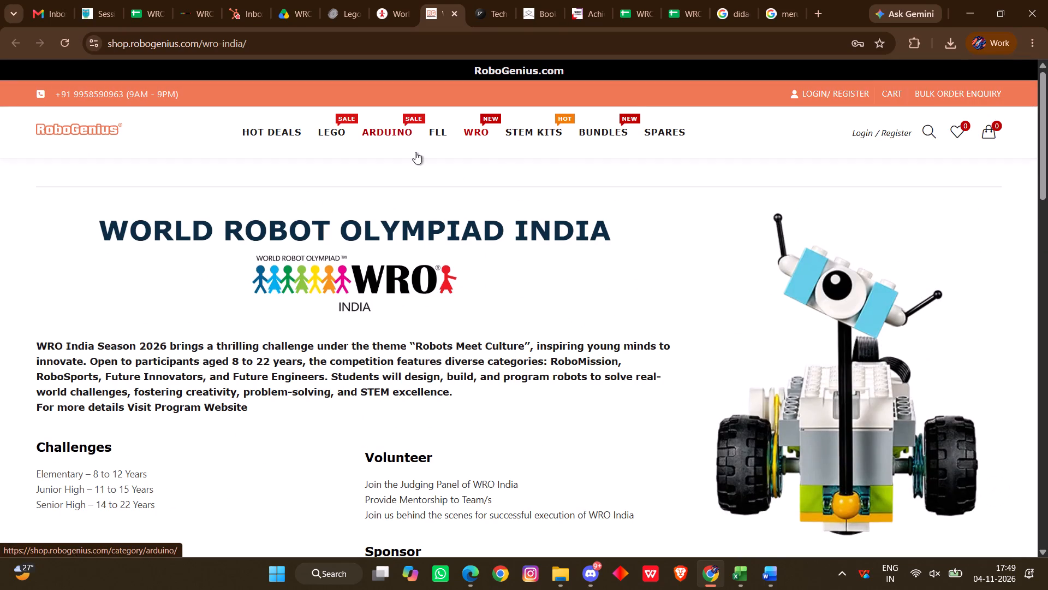
{"action": "scroll", "coordinate": [415, 152], "scroll_direction": "up", "scroll_amount": 1}
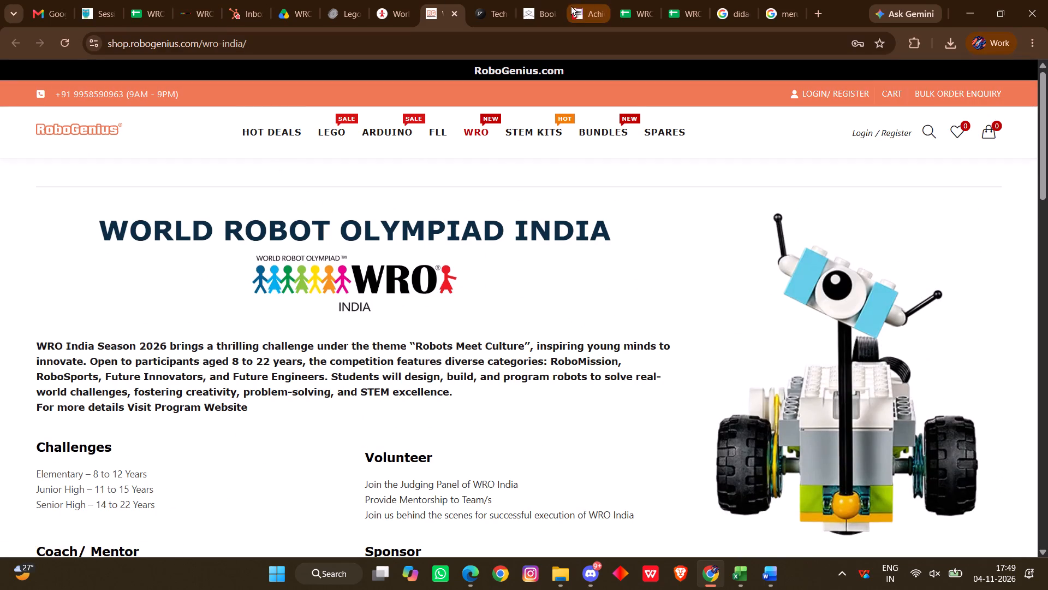
Close the RoboGenius WRO India shop page.
{"action": "left_click", "coordinate": [457, 15]}
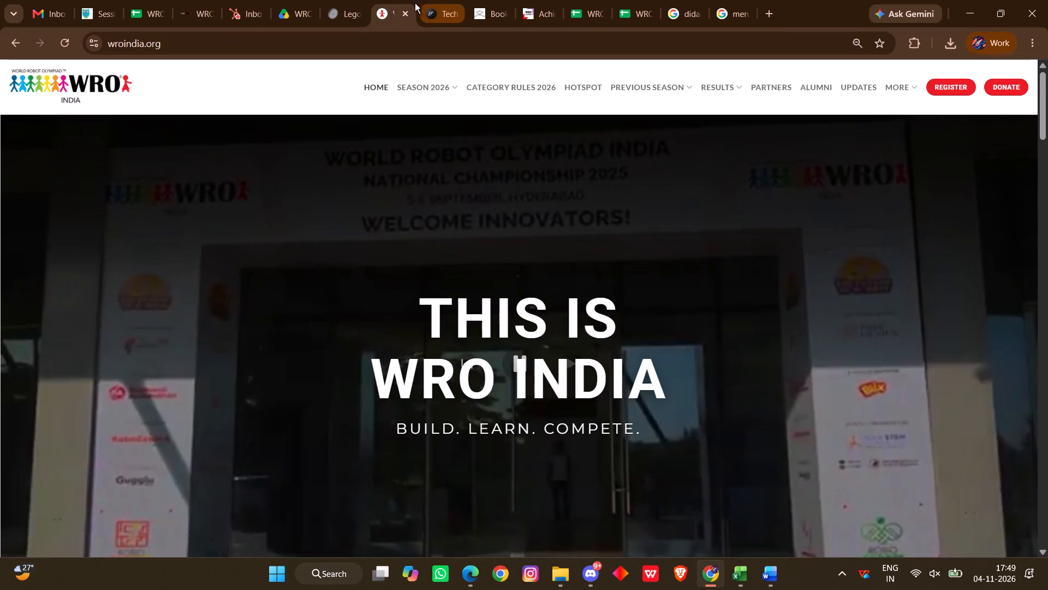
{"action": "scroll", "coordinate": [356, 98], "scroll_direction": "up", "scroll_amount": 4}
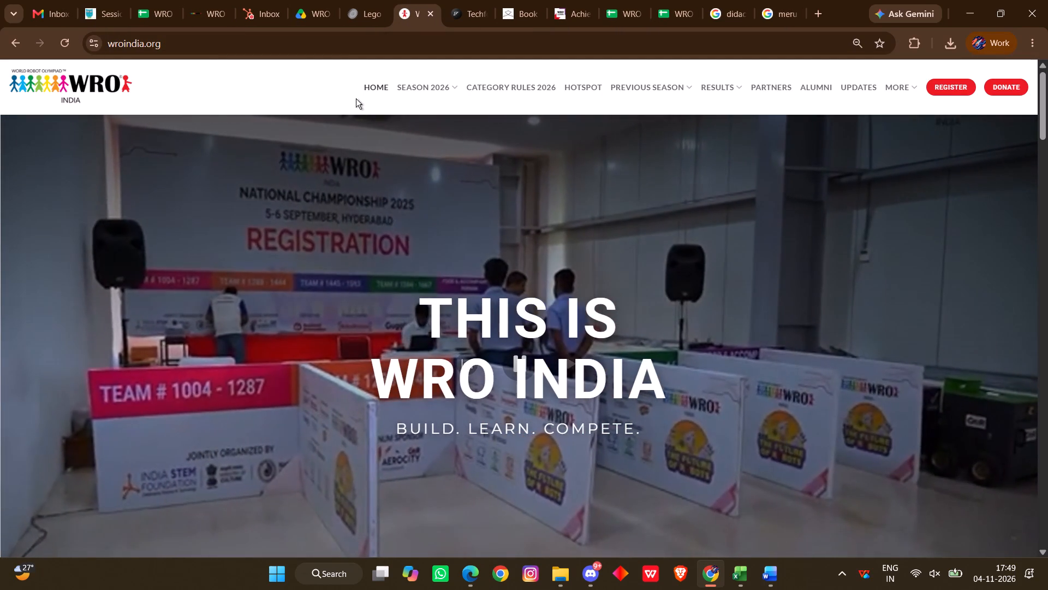
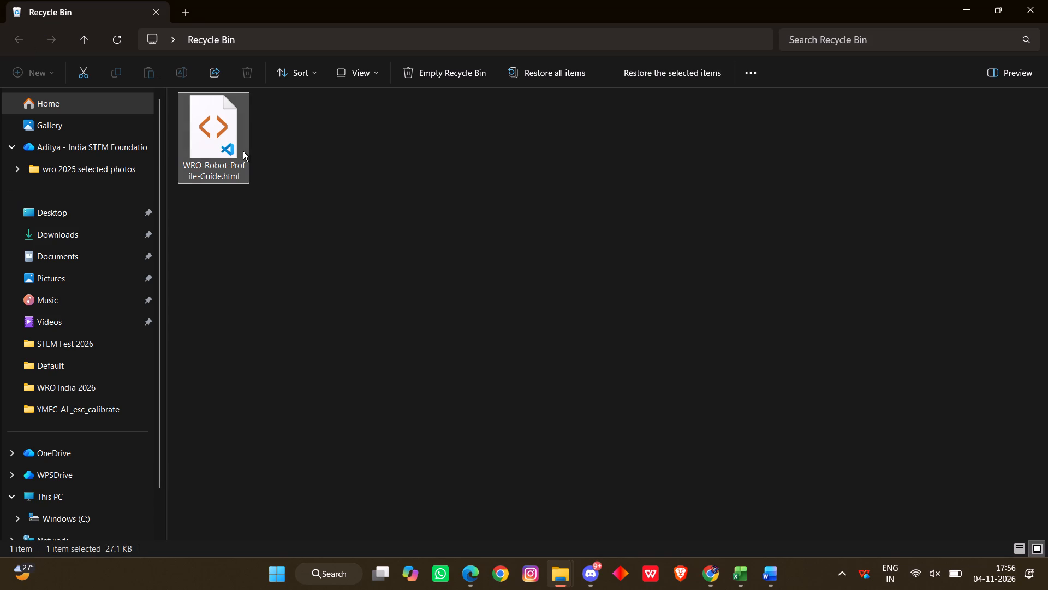
Permanently delete WRO-Robot-Profile-Guide.html from the Recycle Bin and close the Recycle Bin window.
{"action": "key", "text": "Delete"}
{"action": "left_click", "coordinate": [584, 323]}
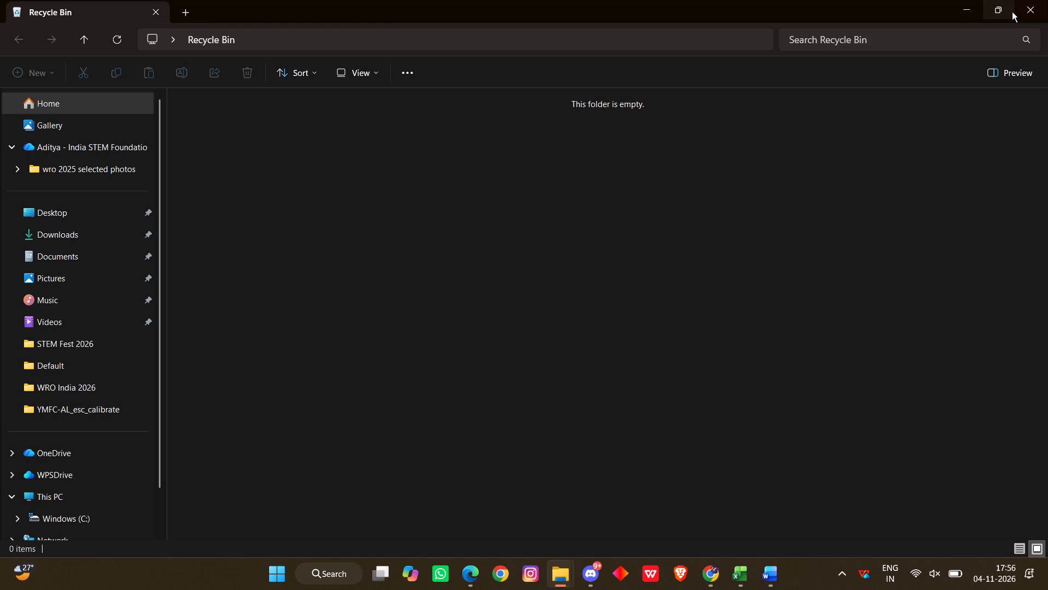
{"action": "left_click", "coordinate": [1035, 0]}
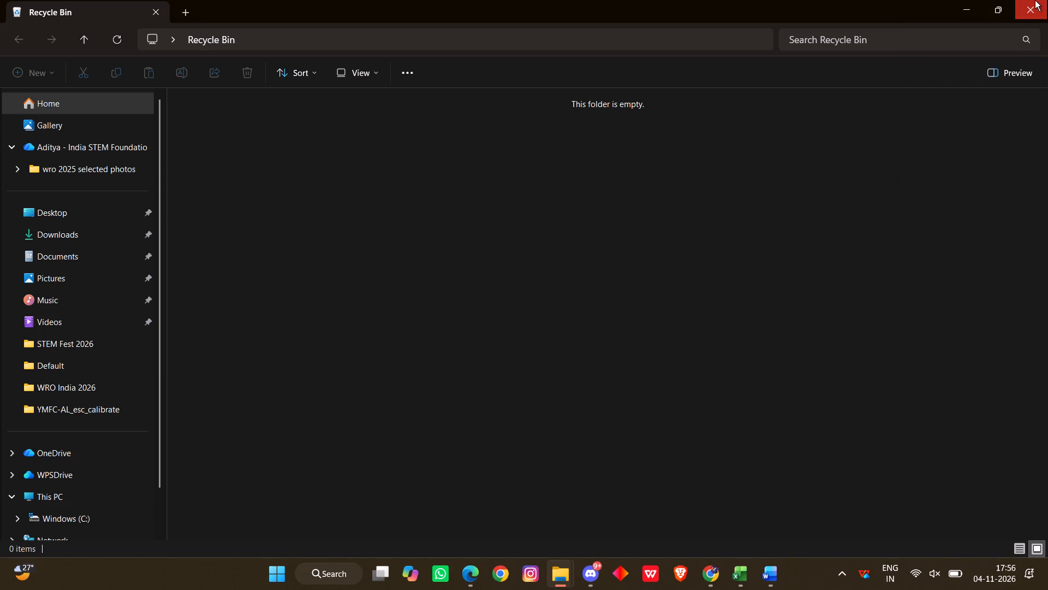